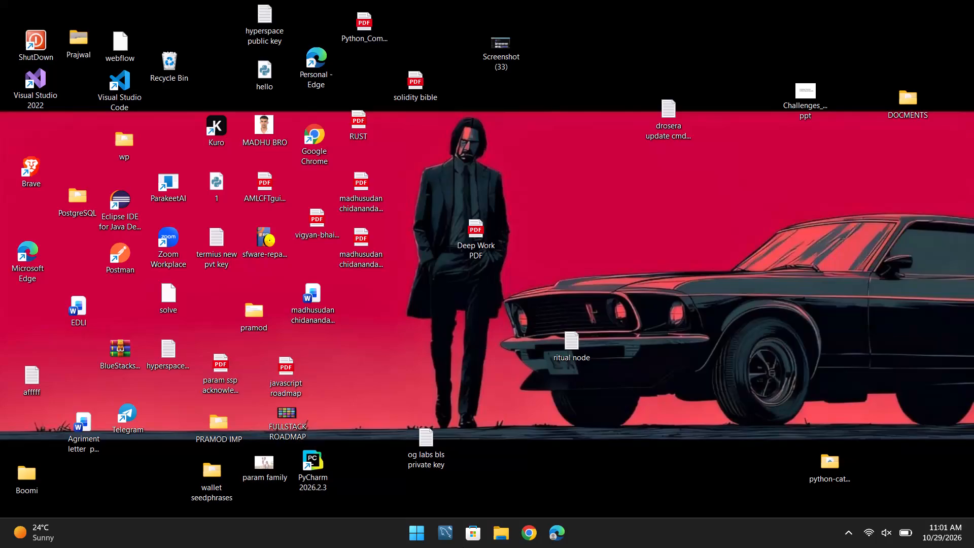
Launch Google Chrome from its desktop shortcut.
double_click(305, 140)
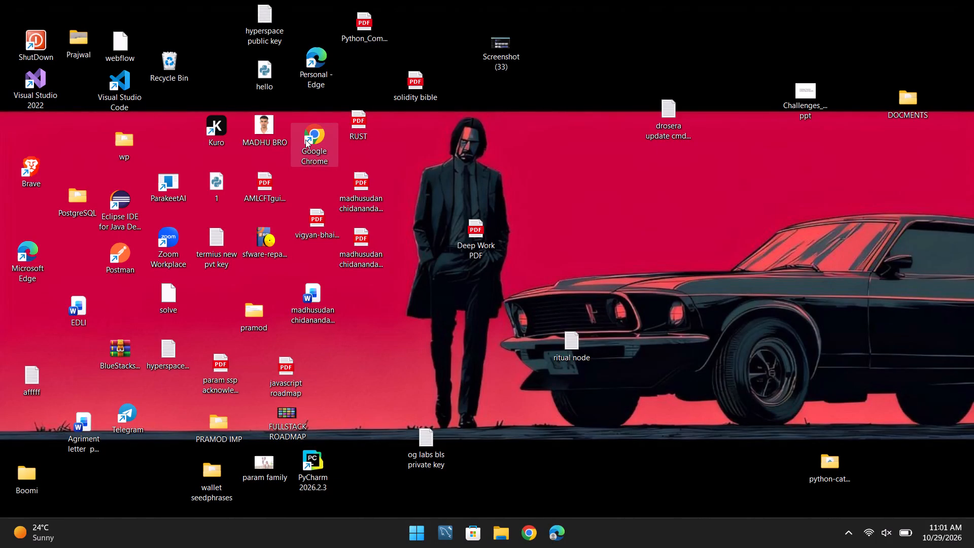
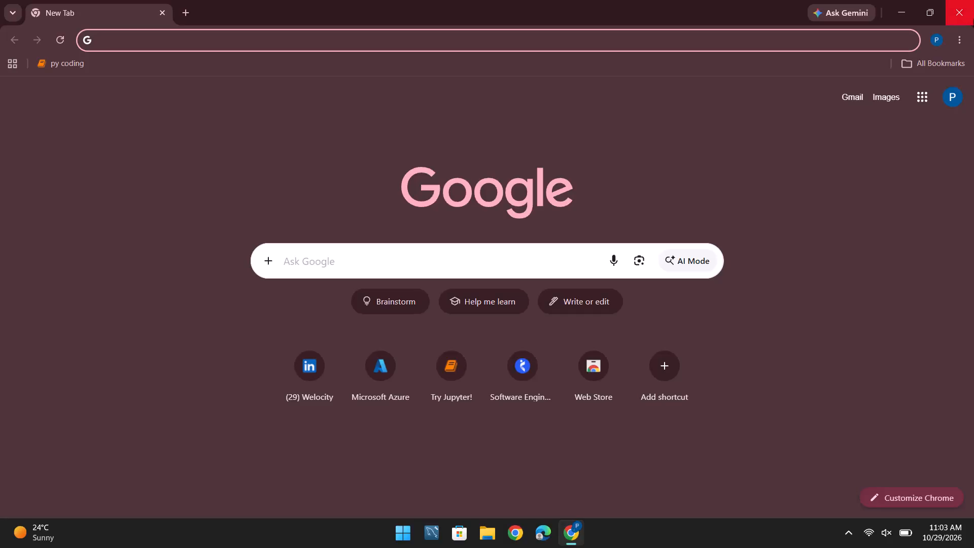
Switch to the acnonline.in Chrome profile in a new browser window.
left_click(933, 44)
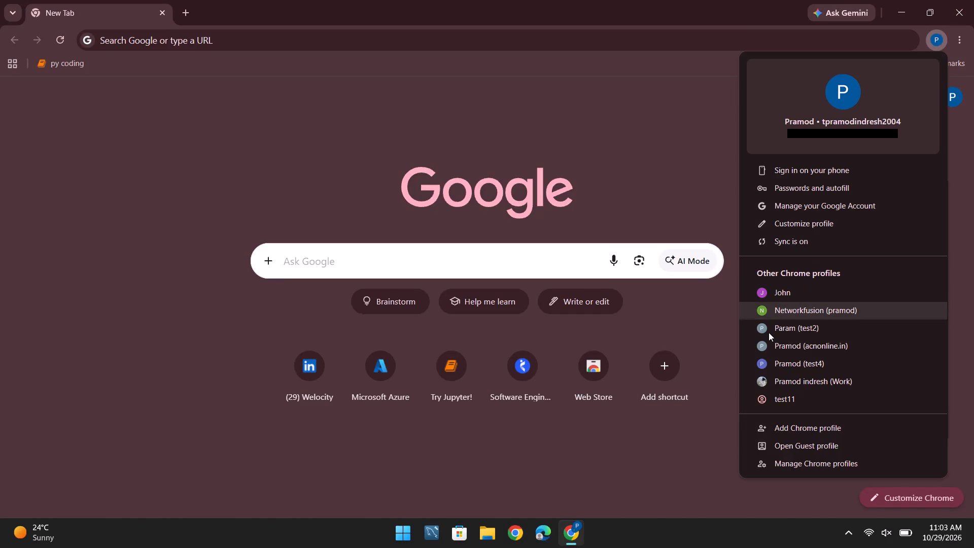
left_click(769, 341)
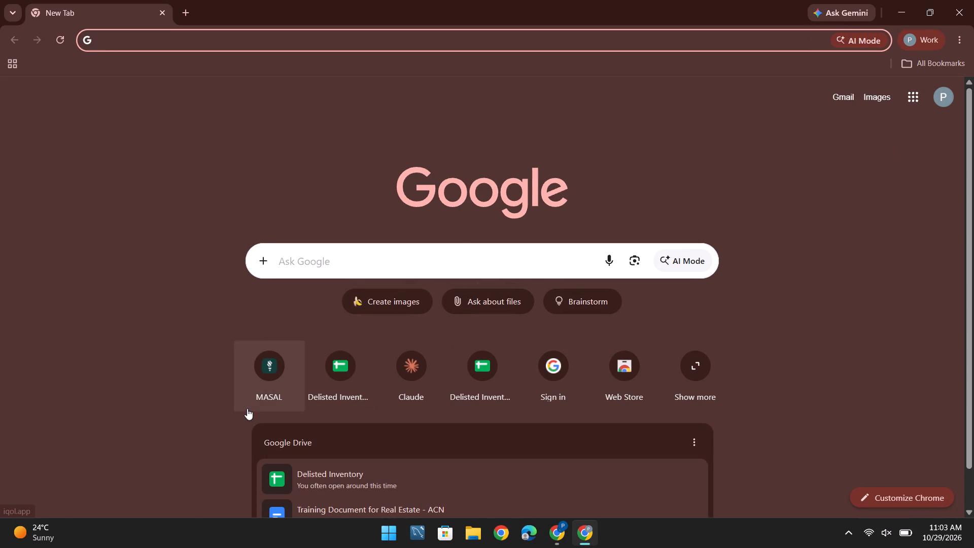
Open the MASAL site (iqol.app) from the new tab page's shortcuts.
left_click(269, 387)
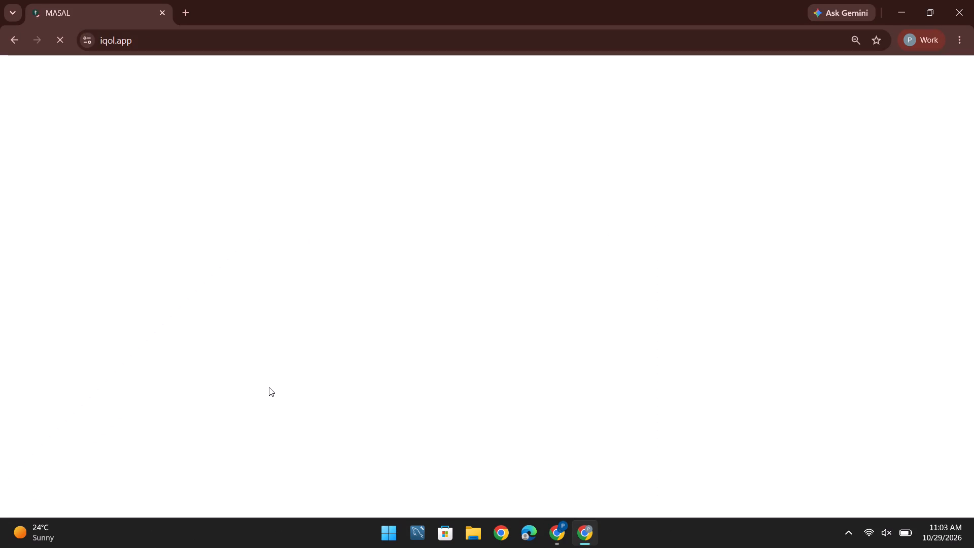
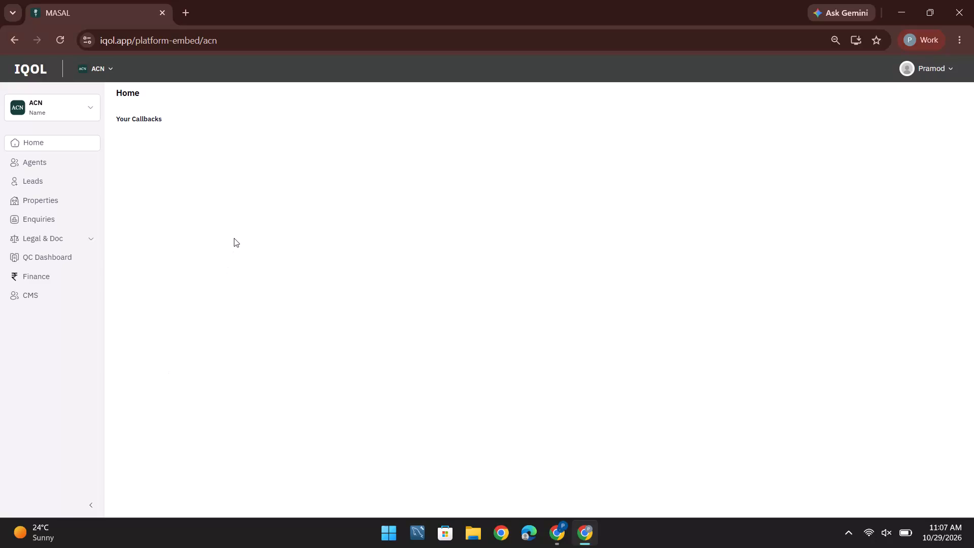
Open the Leads list of the ACN platform.
left_click(72, 181)
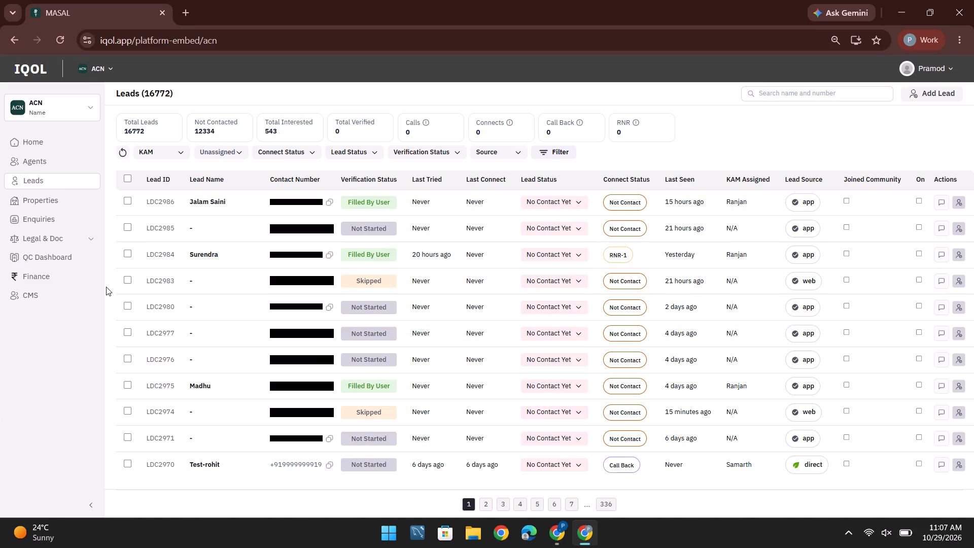
Look through the KAM filter options on the Leads page to find the key account manager to filter by.
left_click(175, 151)
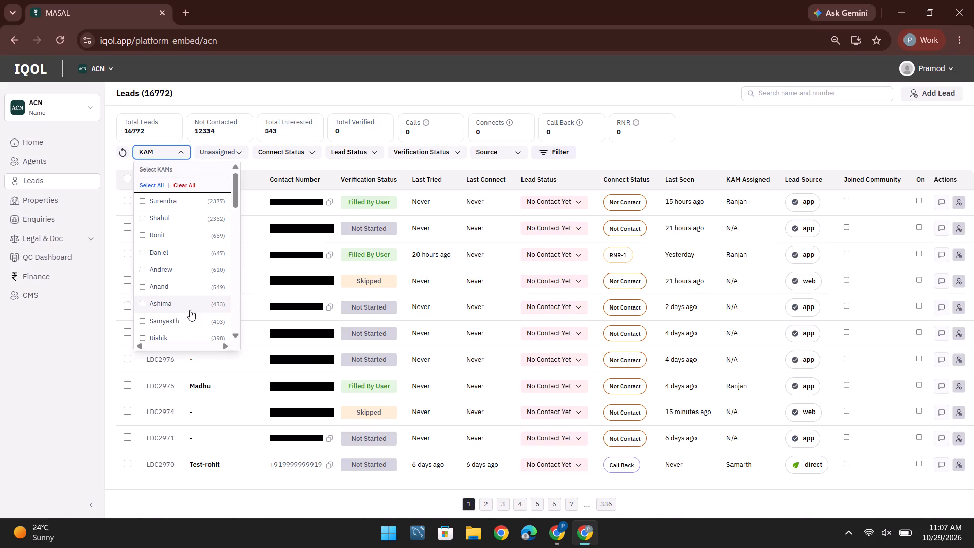
left_click(236, 340)
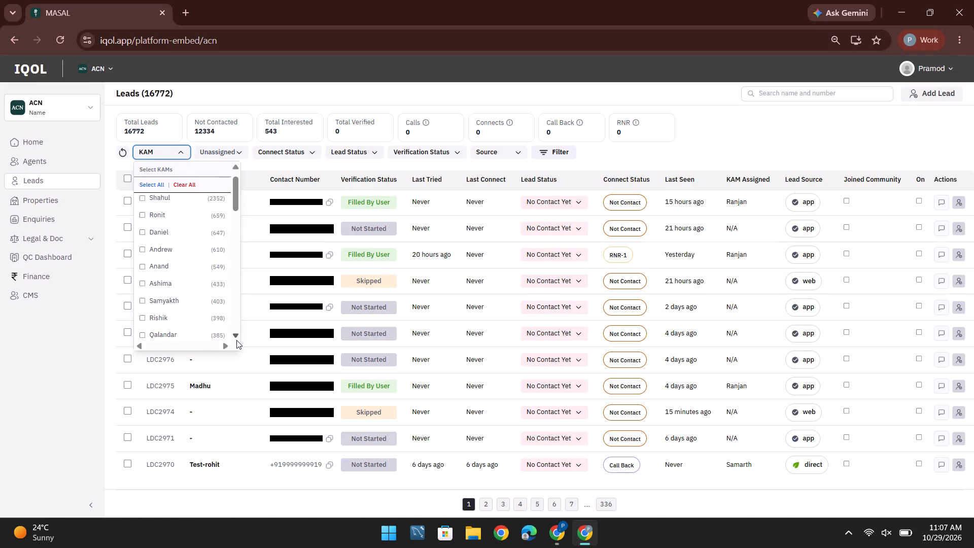
left_click(236, 340)
left_click(236, 340)
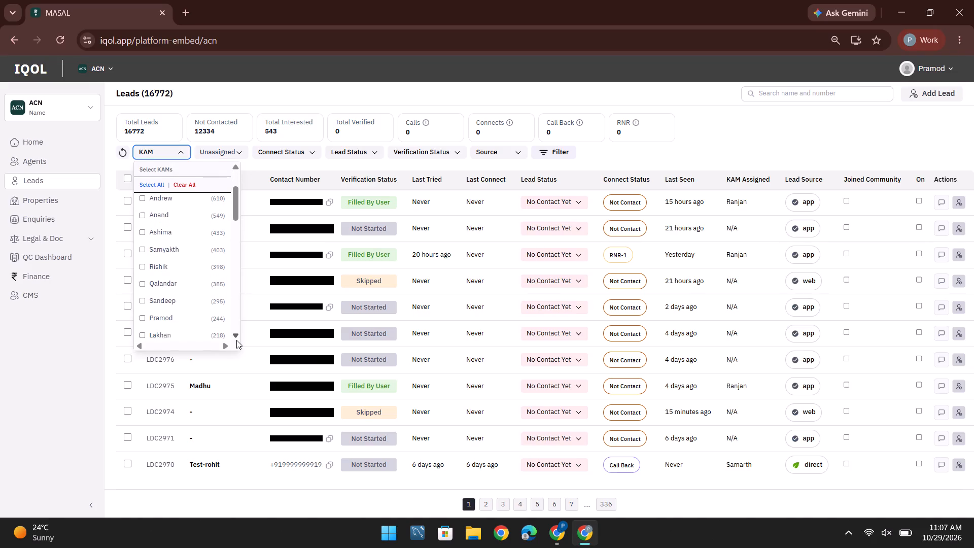
left_click(236, 340)
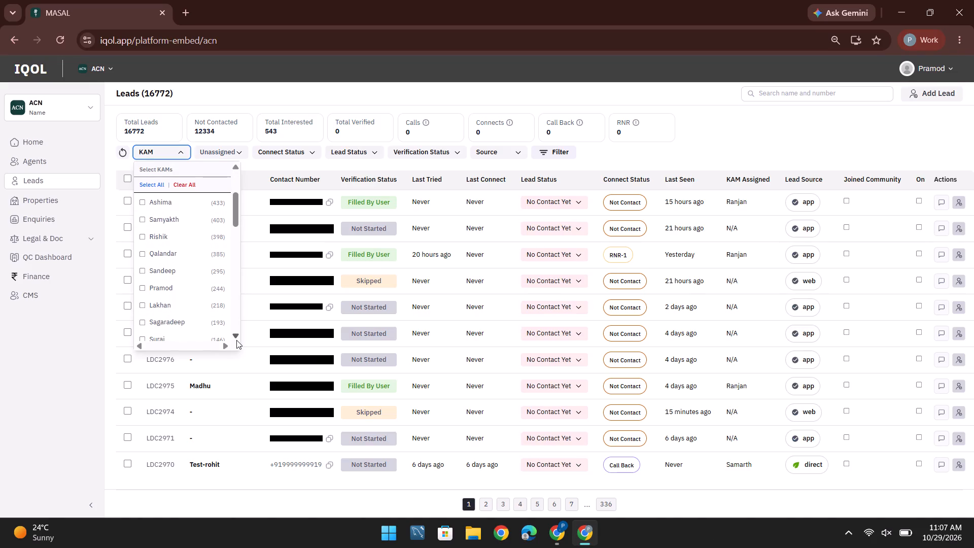
left_click(236, 340)
left_click(236, 340)
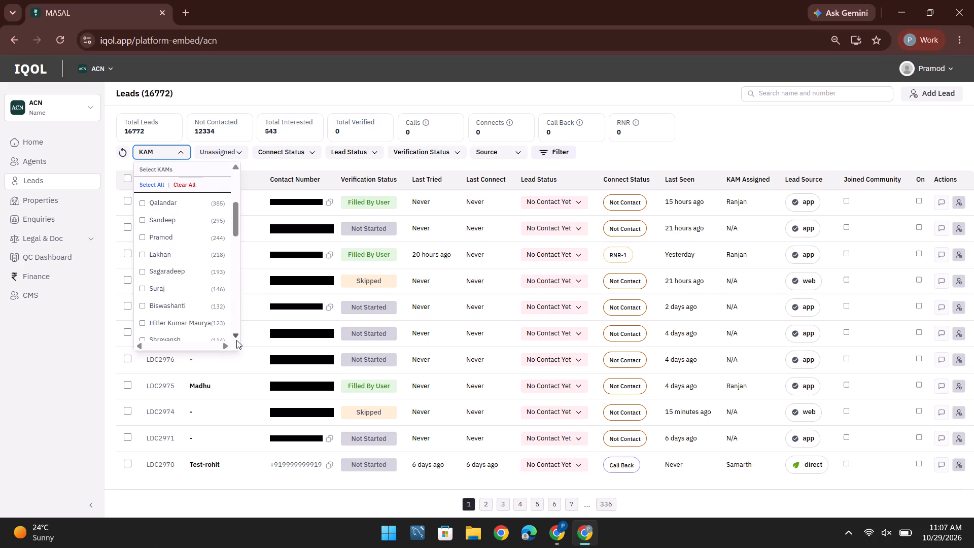
left_click(236, 340)
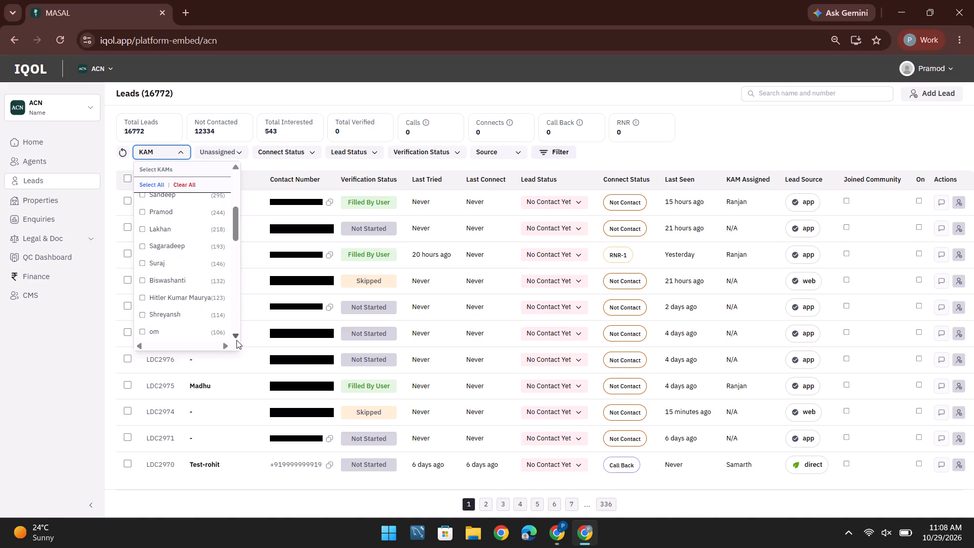
left_click(236, 340)
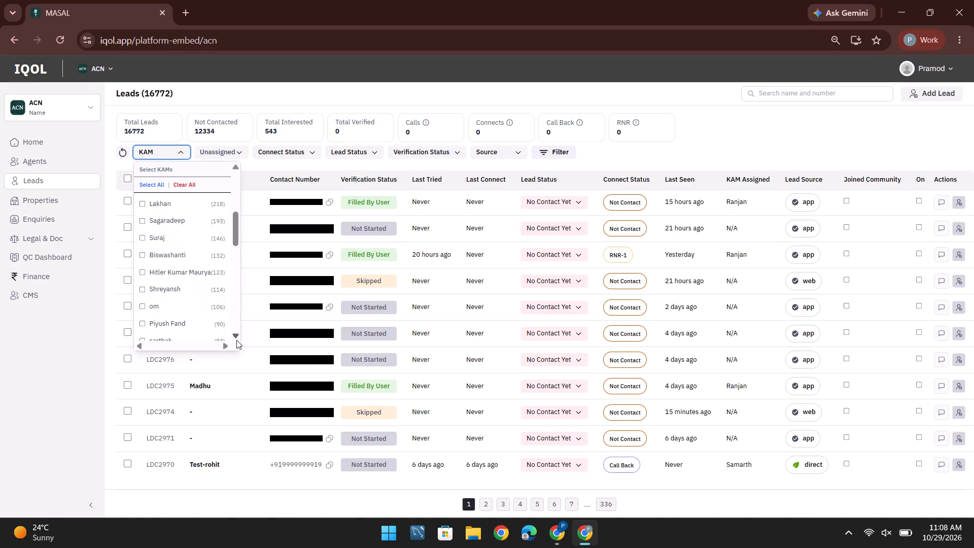
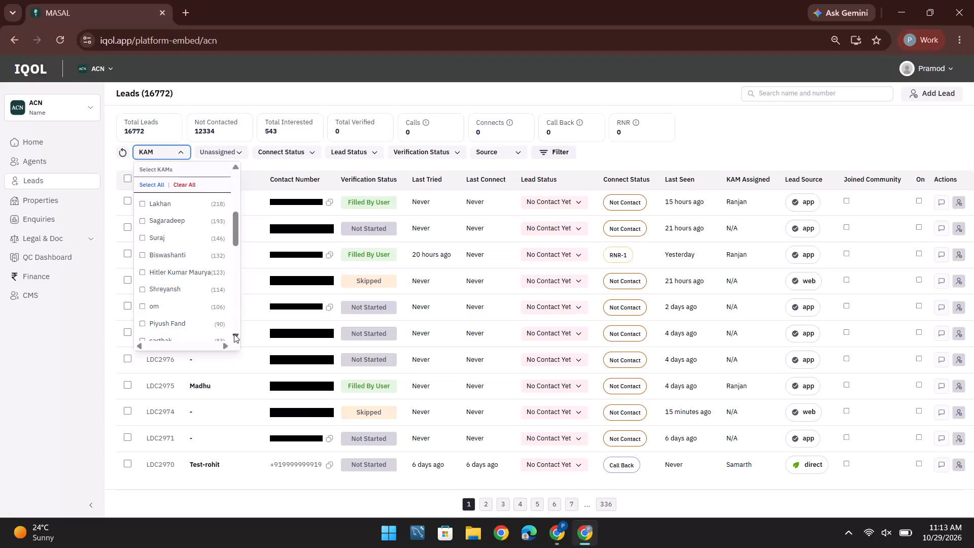
Filter the Leads list to the KAM whose first name is Bilal.
left_click(234, 334)
left_click(234, 334)
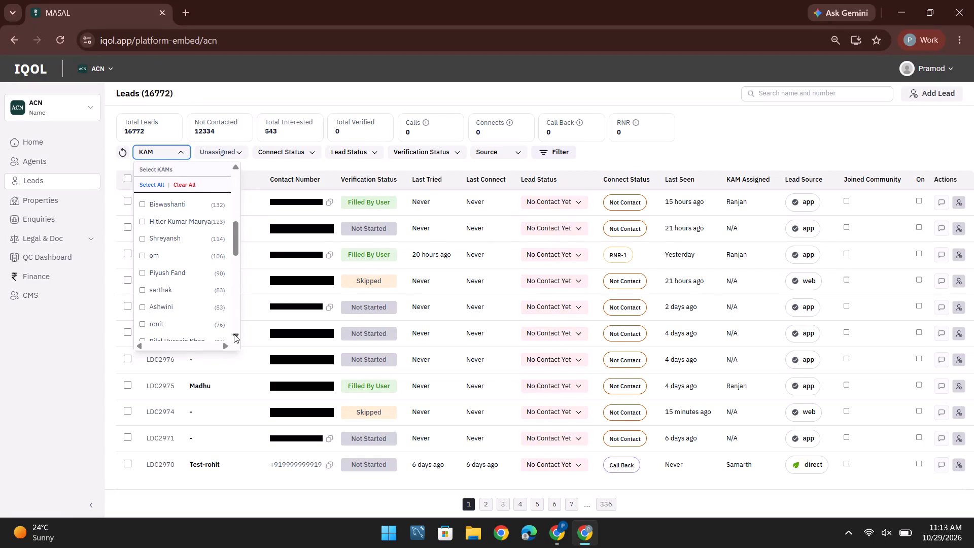
left_click(234, 334)
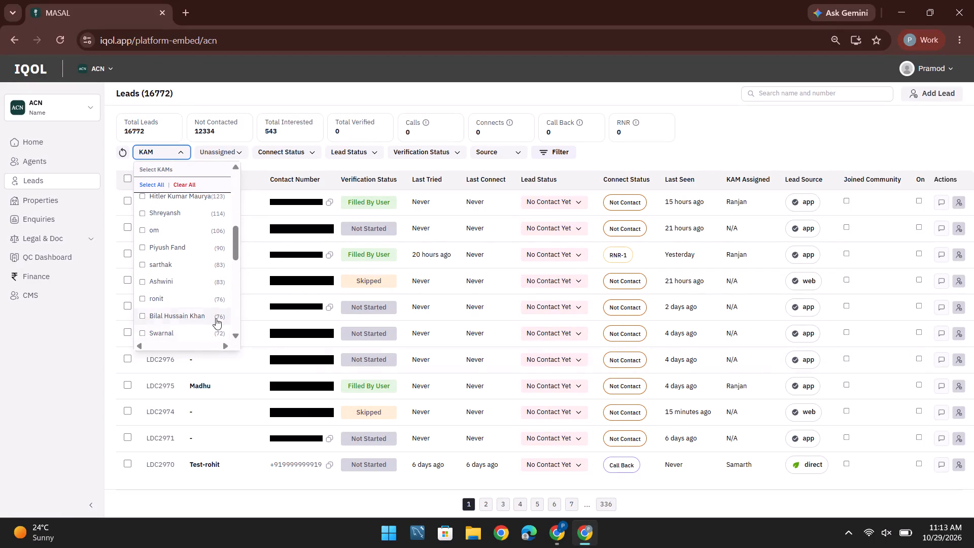
left_click(216, 318)
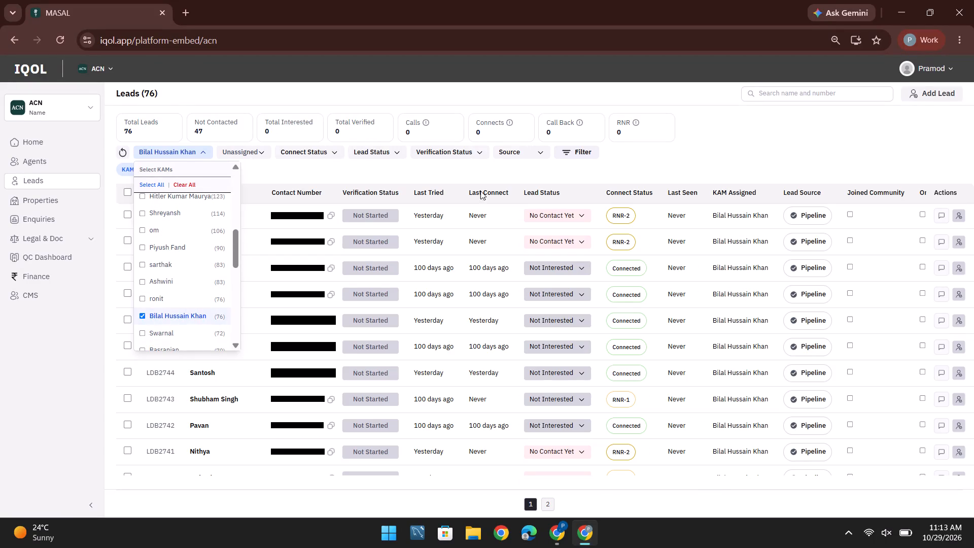
left_click(580, 163)
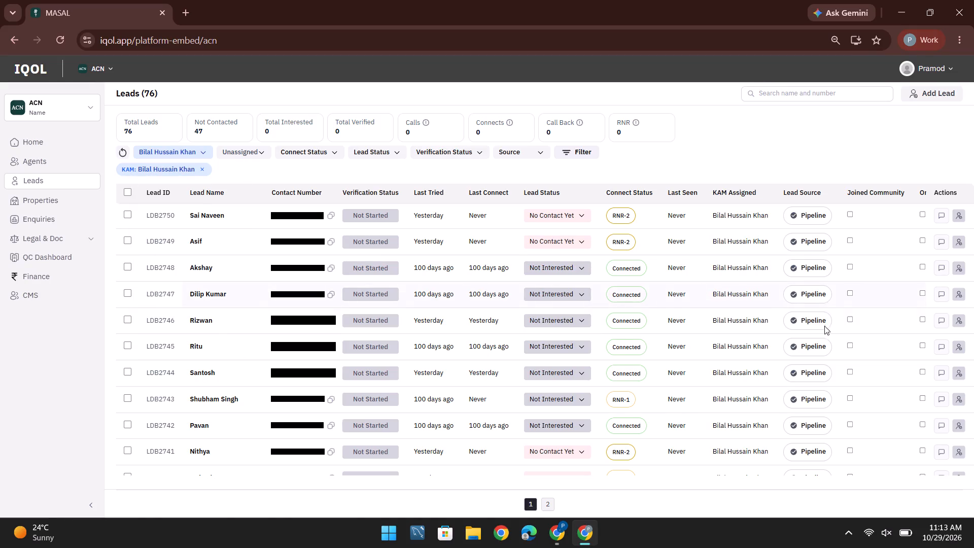
left_click(943, 327)
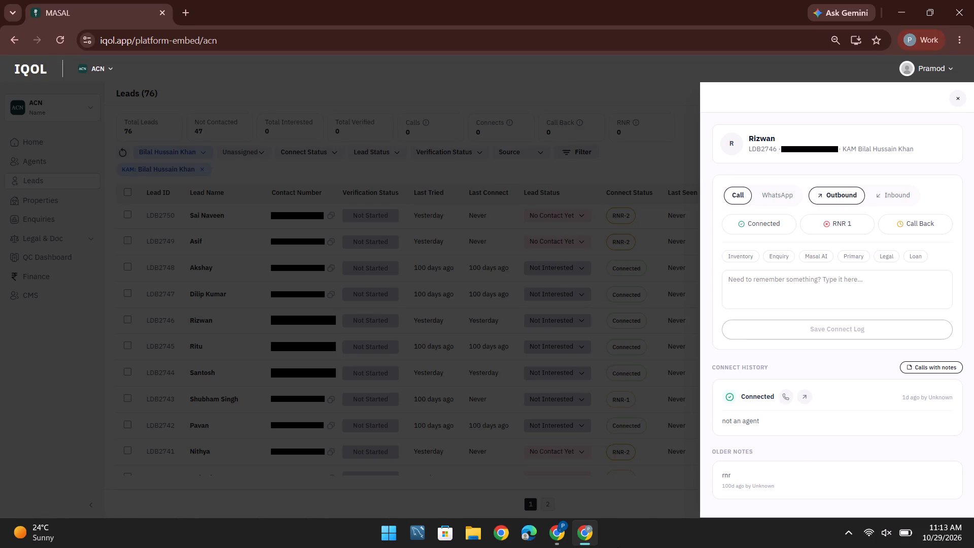
left_click(689, 499)
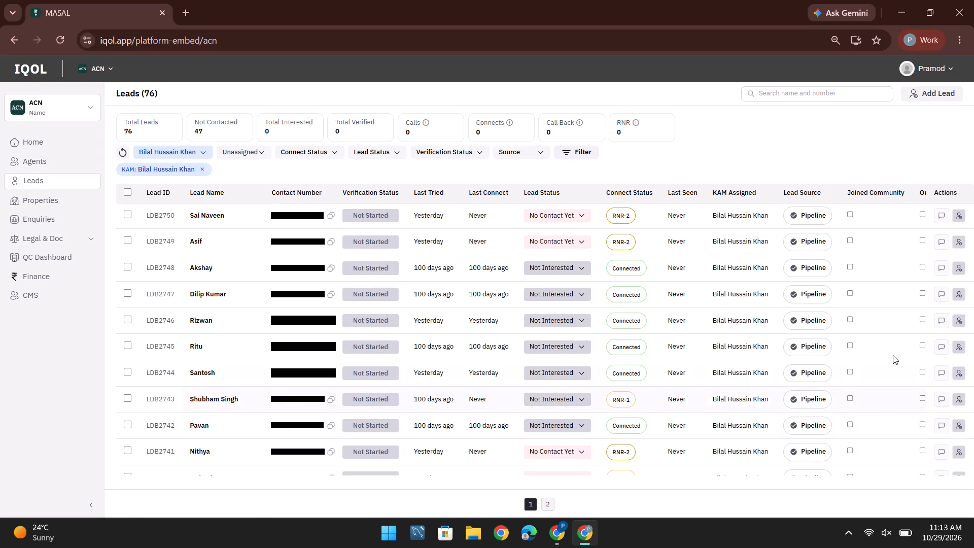
left_click(947, 270)
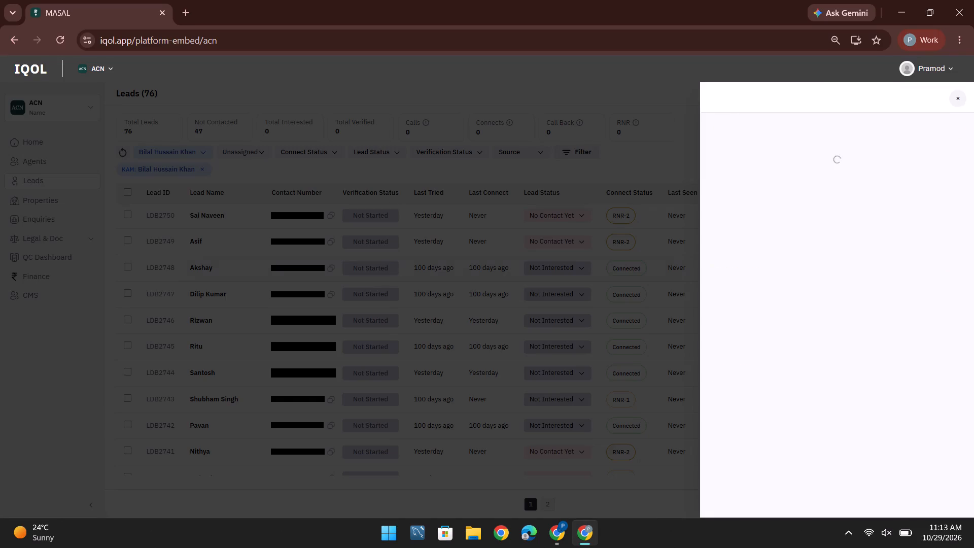
left_click(674, 504)
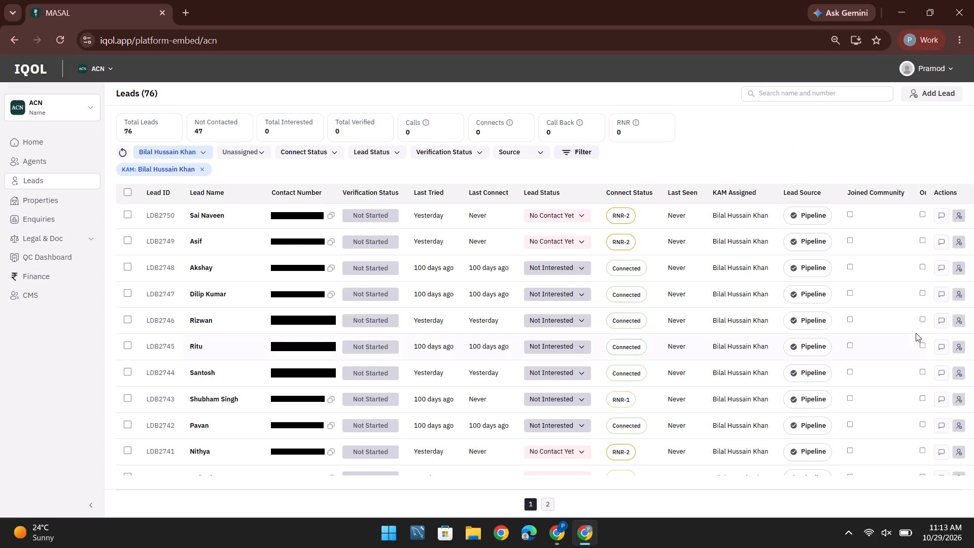
left_click(940, 293)
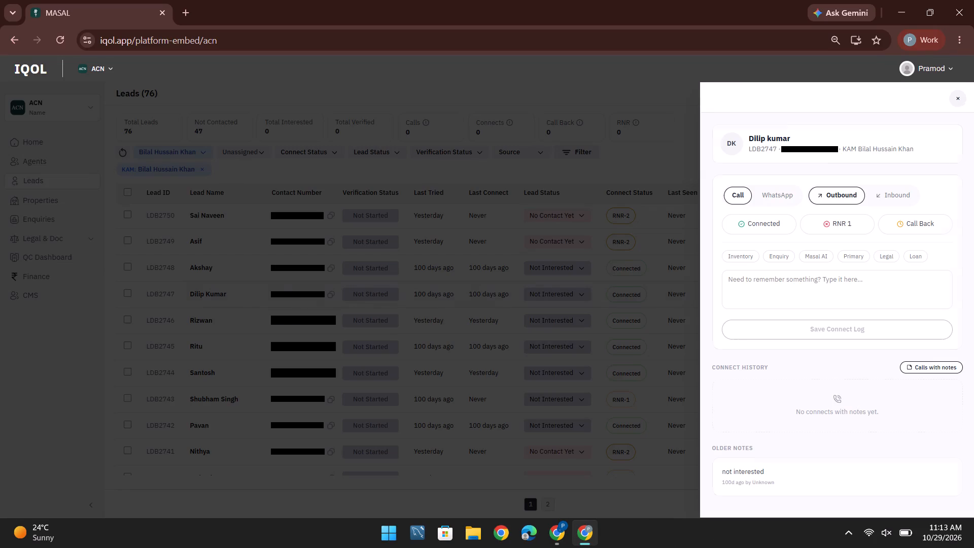
left_click(669, 502)
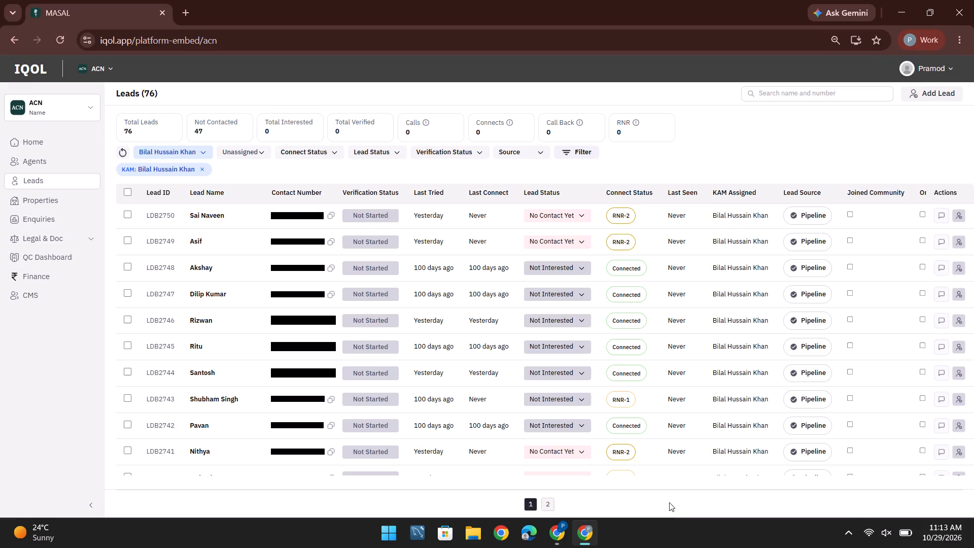
left_click(943, 320)
left_click(680, 495)
left_click(944, 374)
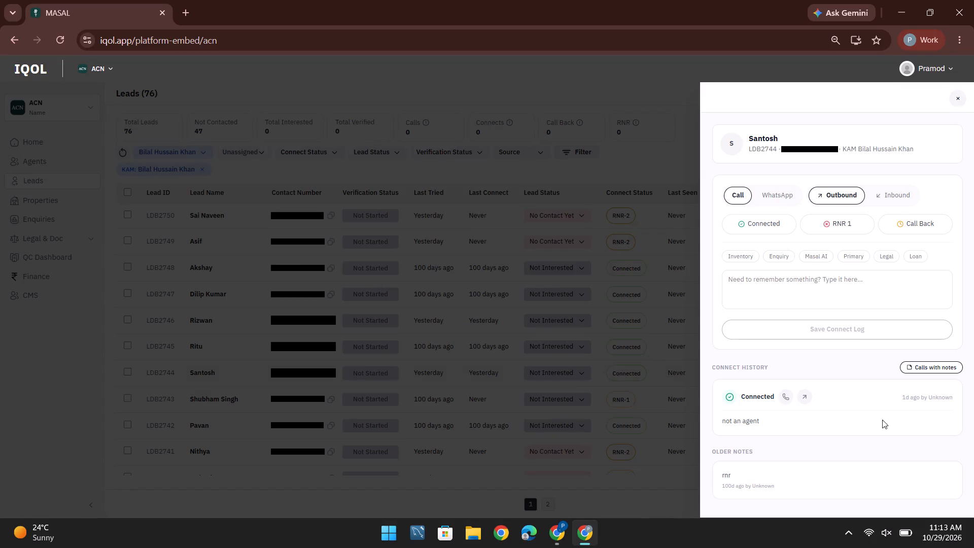
left_click(687, 508)
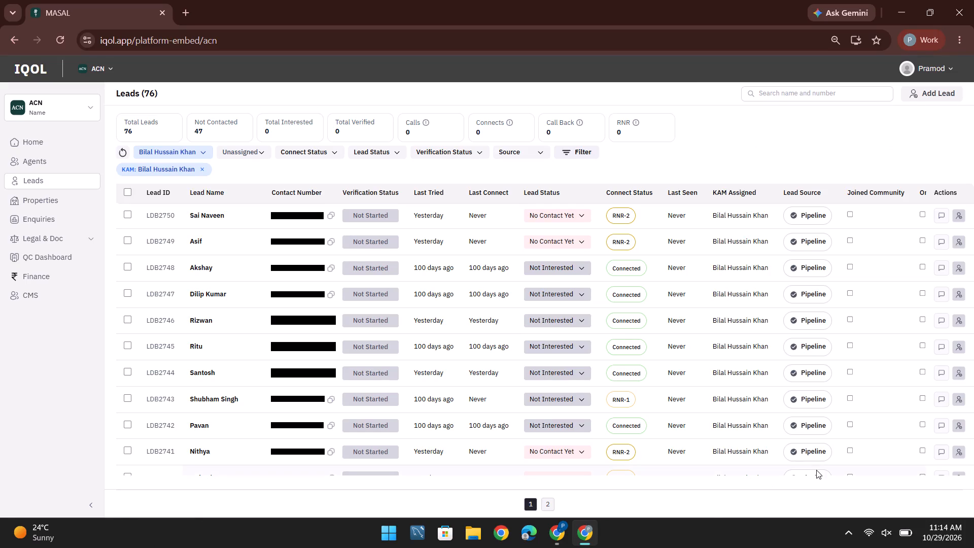
left_click(945, 422)
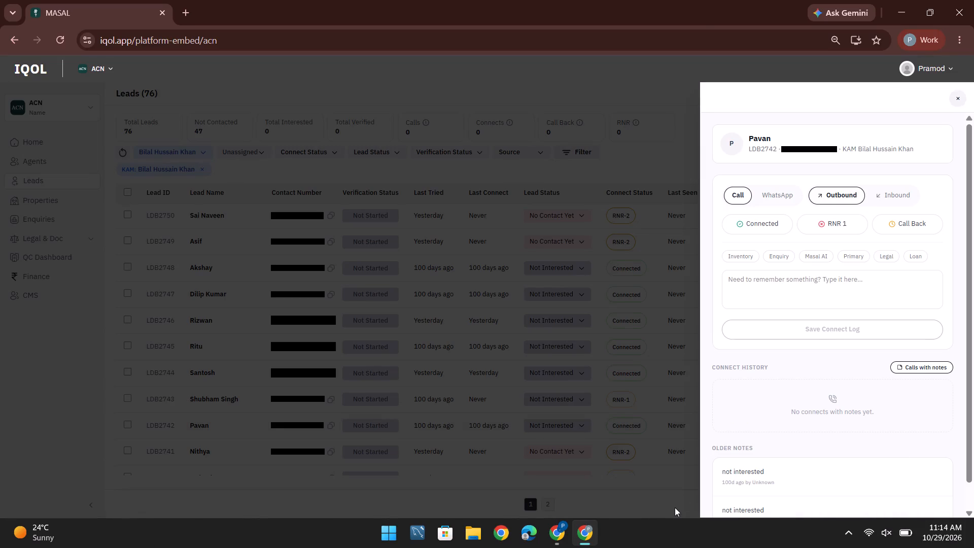
left_click(674, 510)
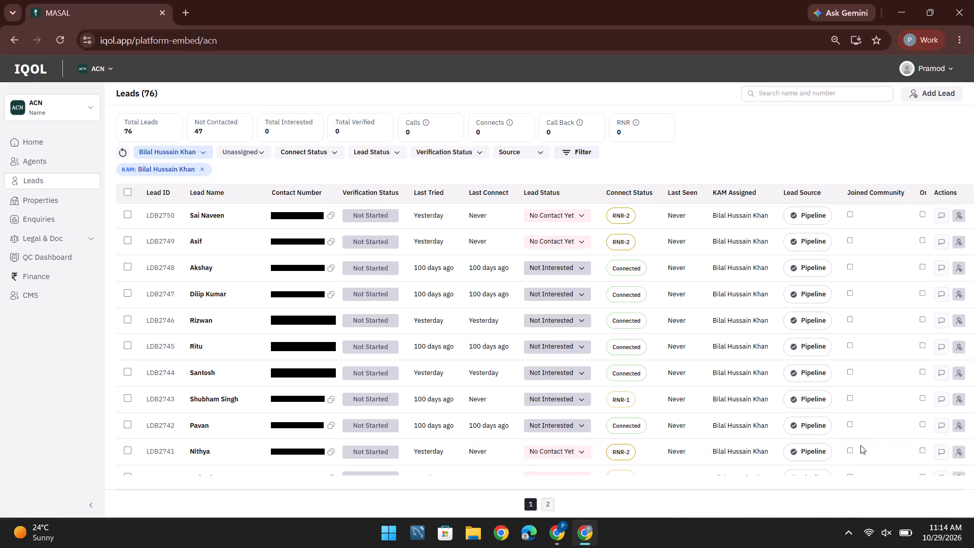
scroll(873, 437, "right", 4)
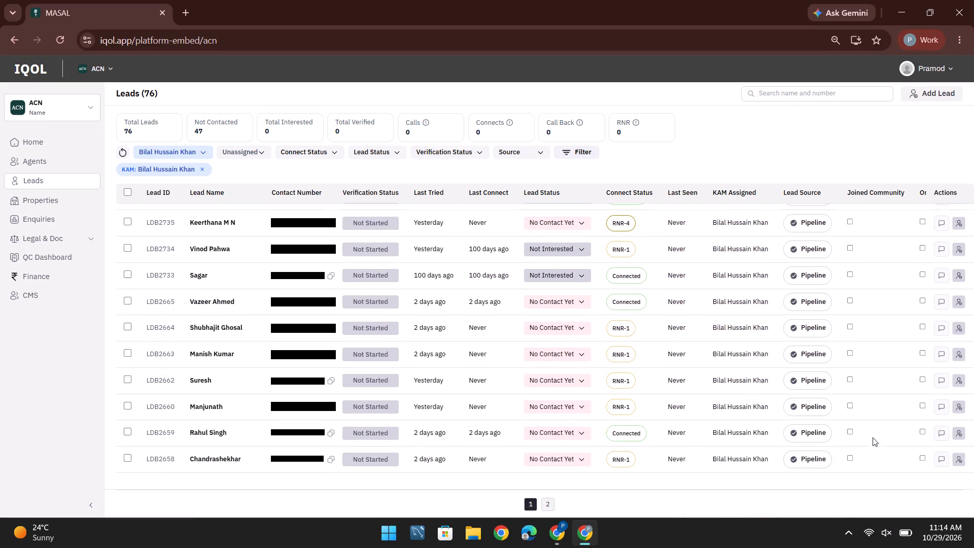
left_click(946, 301)
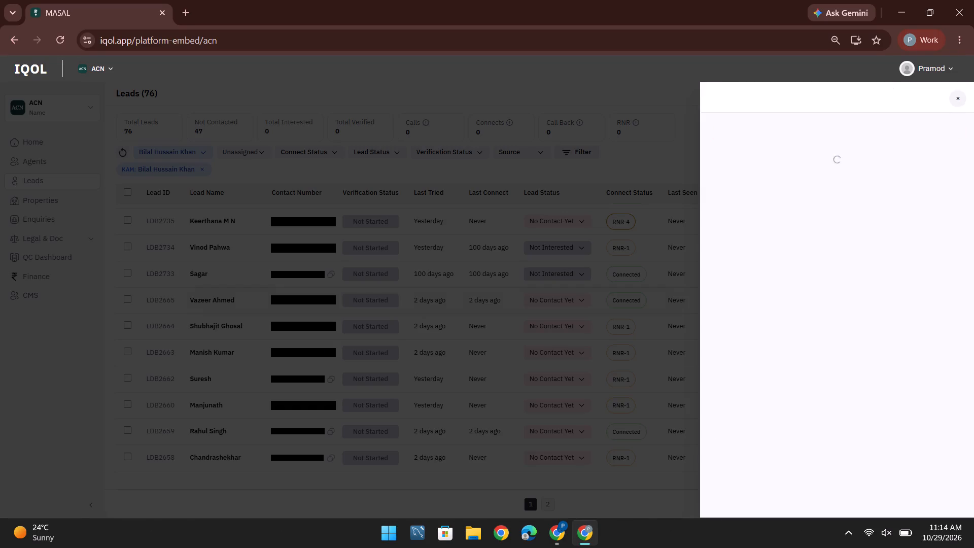
left_click(664, 498)
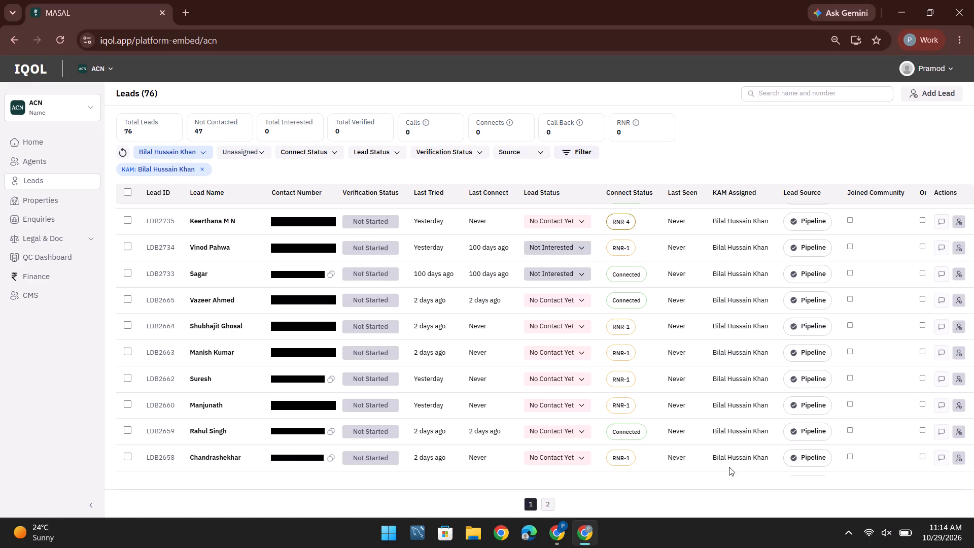
left_click(945, 430)
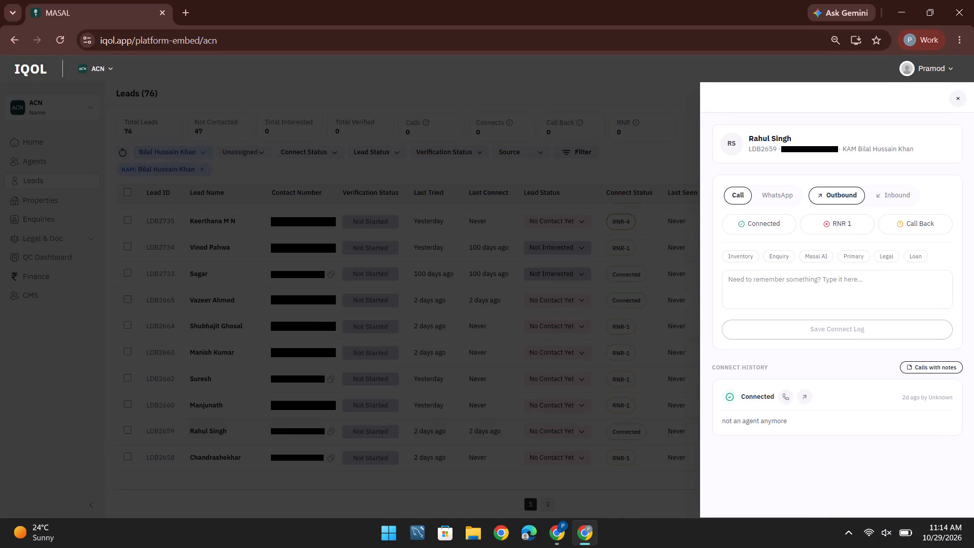
left_click(694, 502)
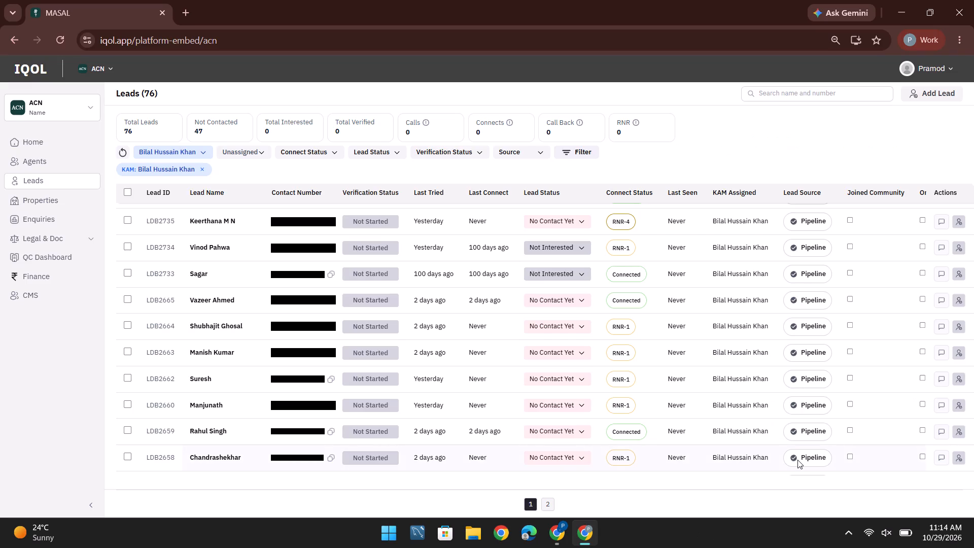
left_click(938, 460)
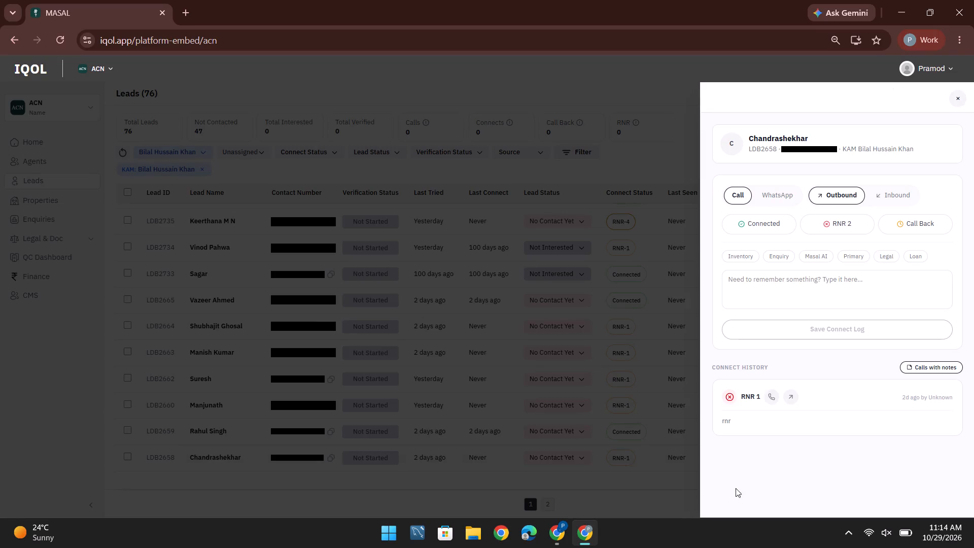
left_click(690, 490)
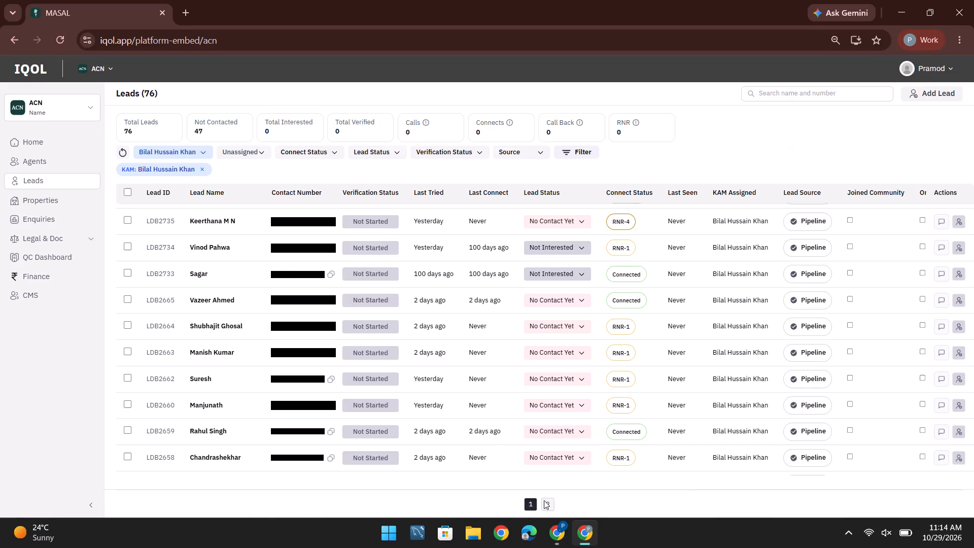
left_click(544, 509)
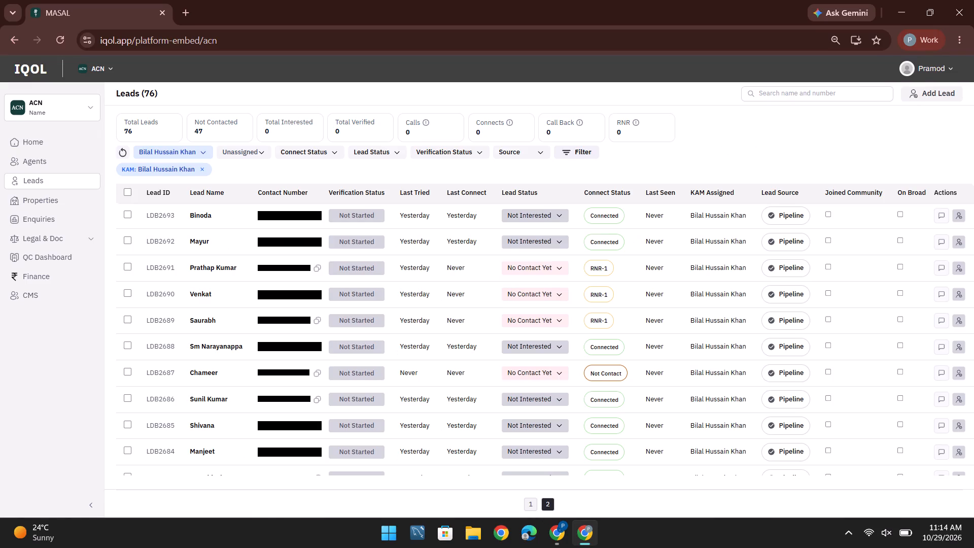
left_click(942, 271)
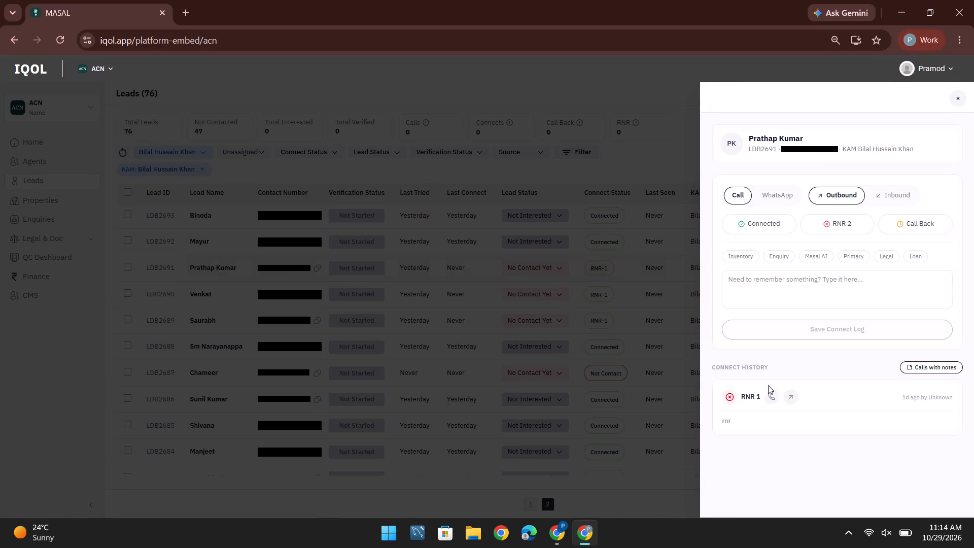
left_click(675, 491)
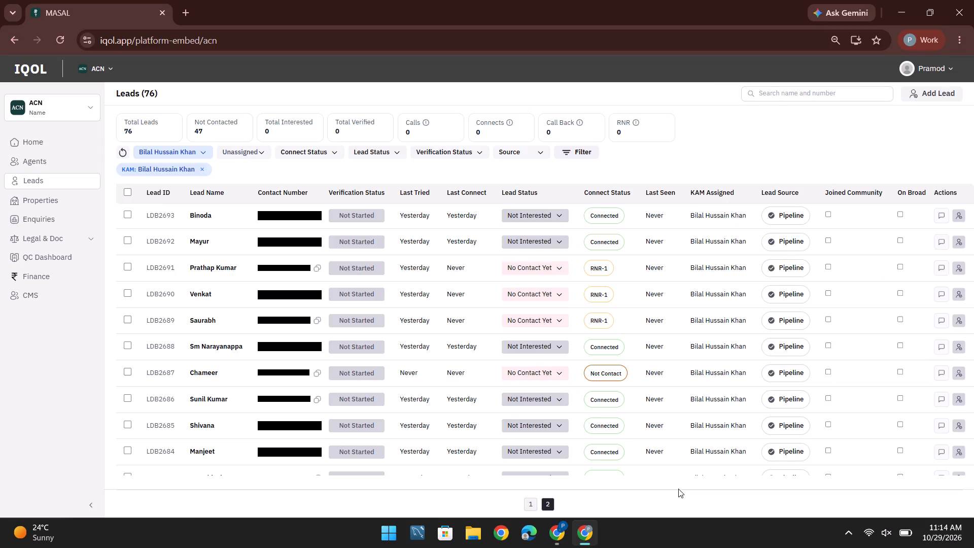
left_click(940, 301)
left_click(675, 508)
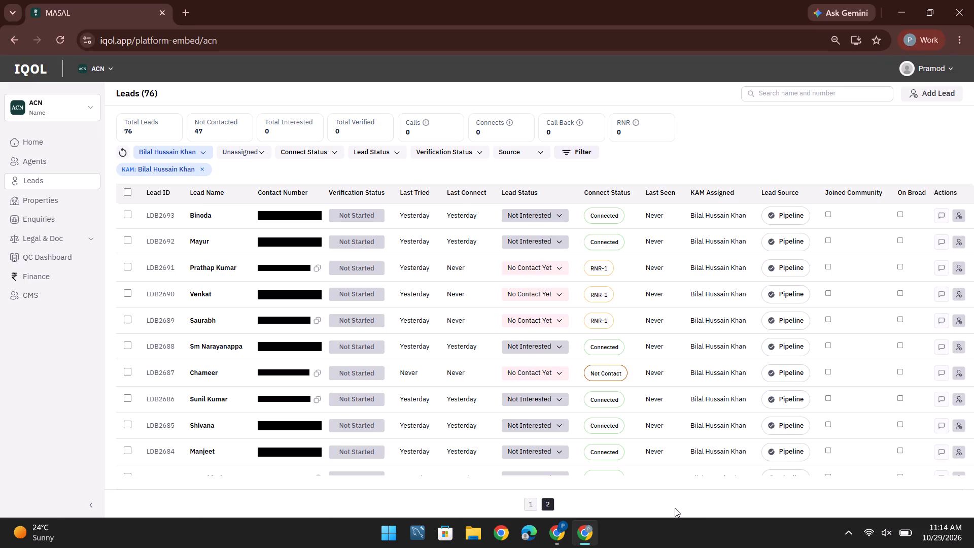
left_click(938, 323)
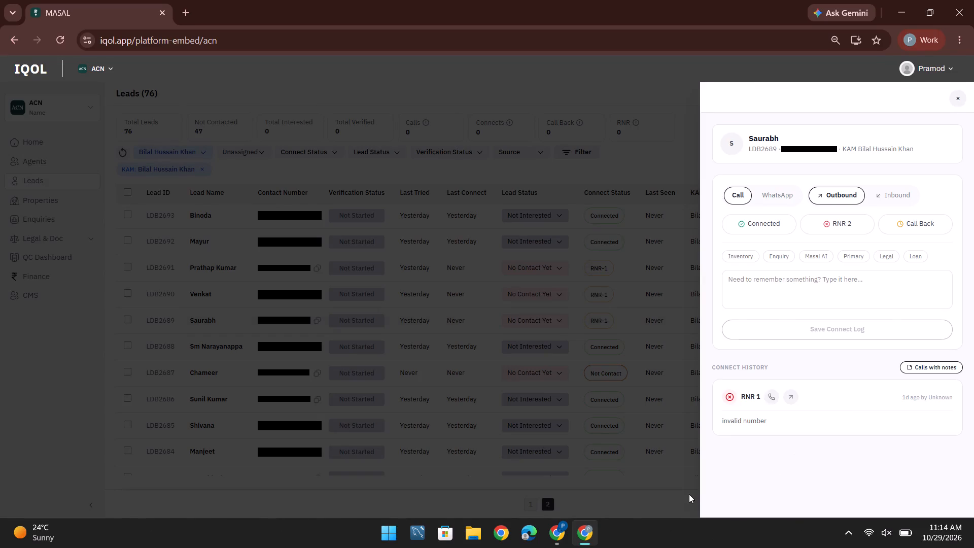
left_click(689, 494)
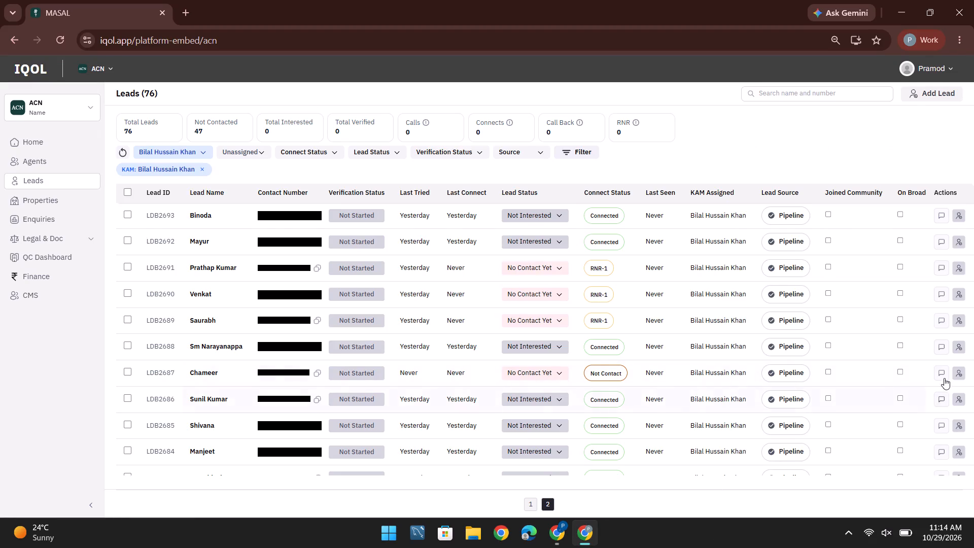
left_click(944, 375)
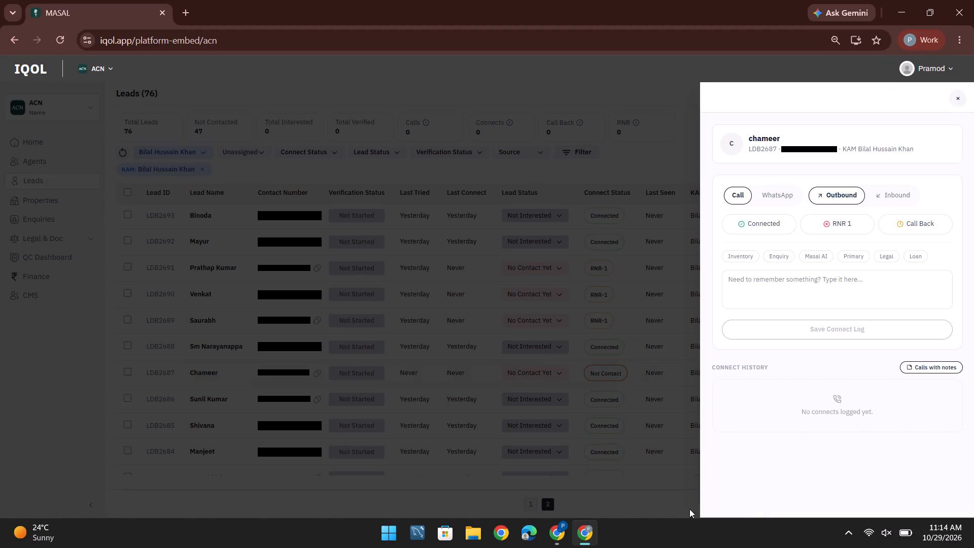
left_click(694, 506)
scroll(835, 456, "down", 3)
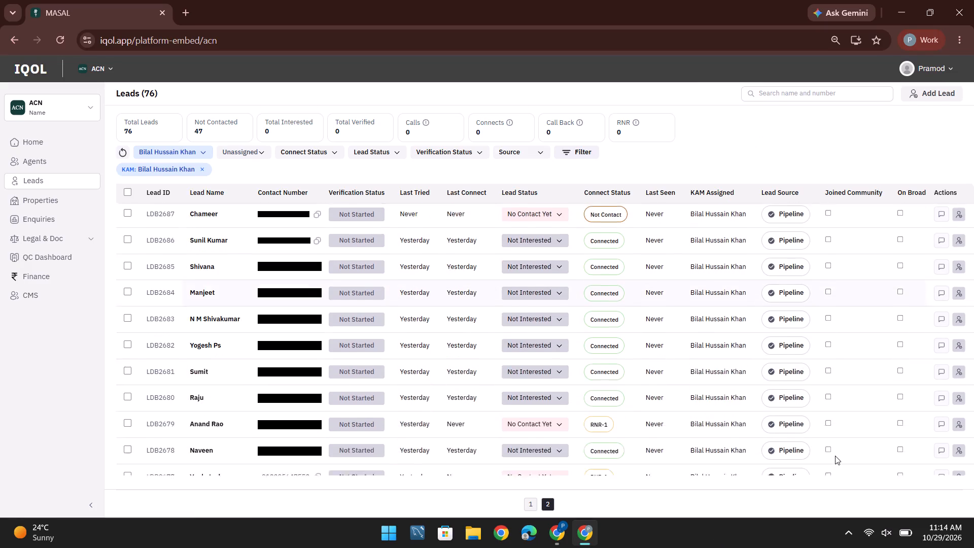
scroll(835, 456, "down", 1)
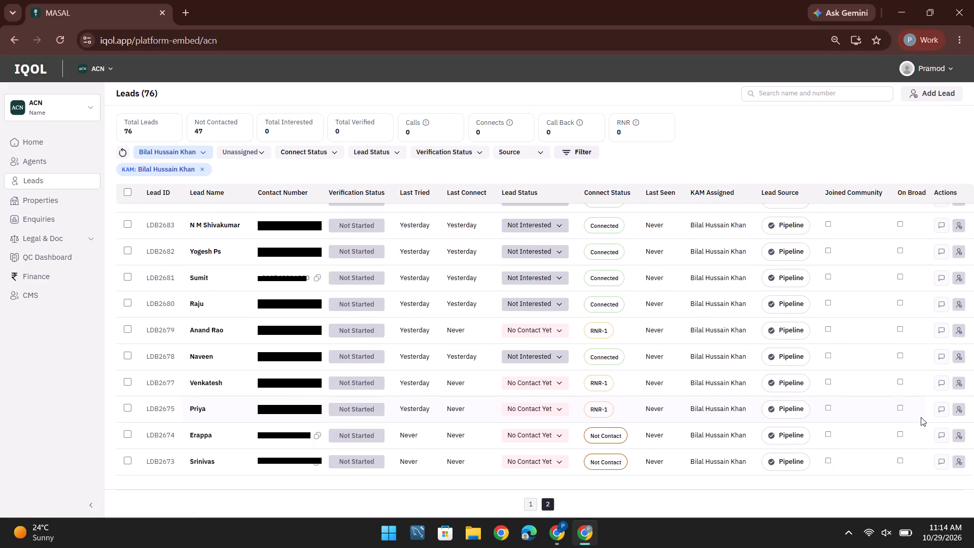
left_click(941, 378)
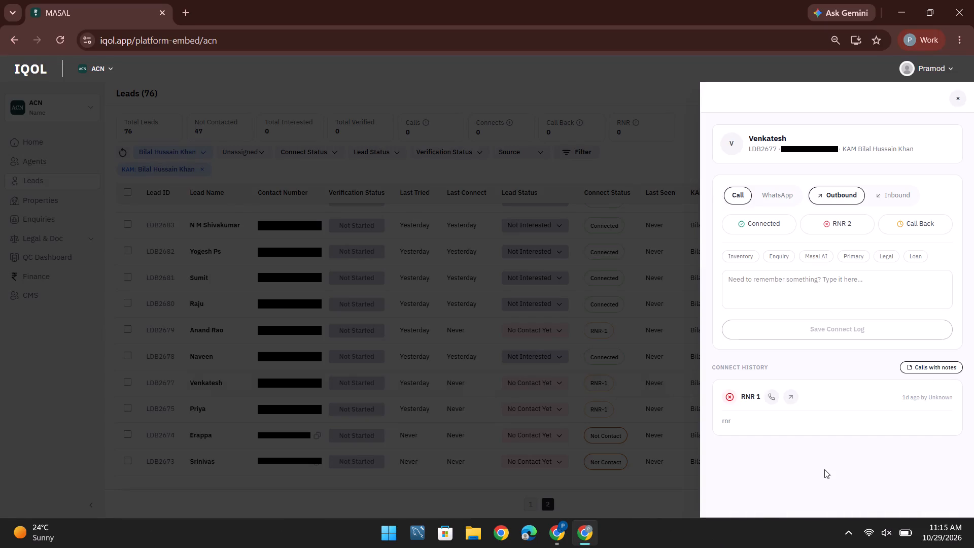
left_click(685, 502)
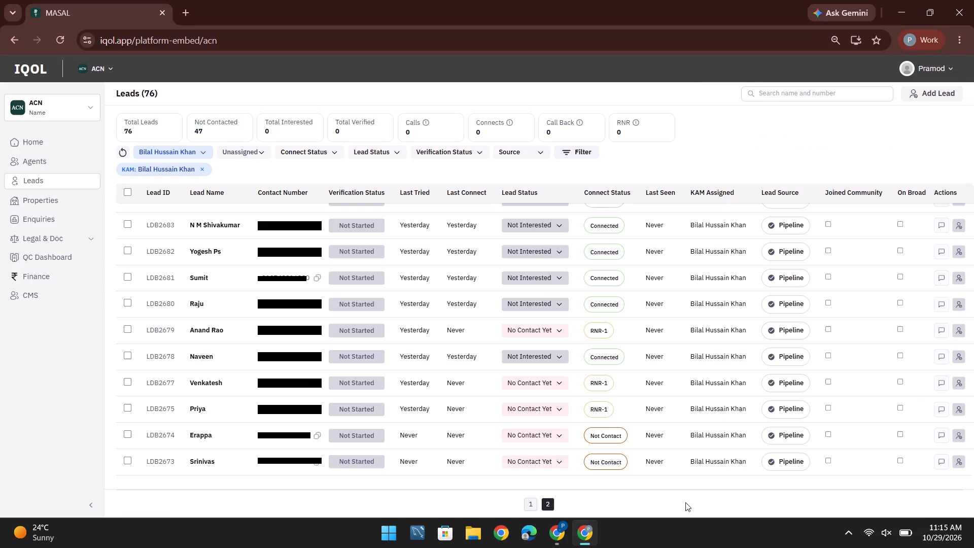
left_click(945, 409)
left_click(686, 505)
scroll(806, 438, "right", 1)
scroll(806, 438, "down", 2)
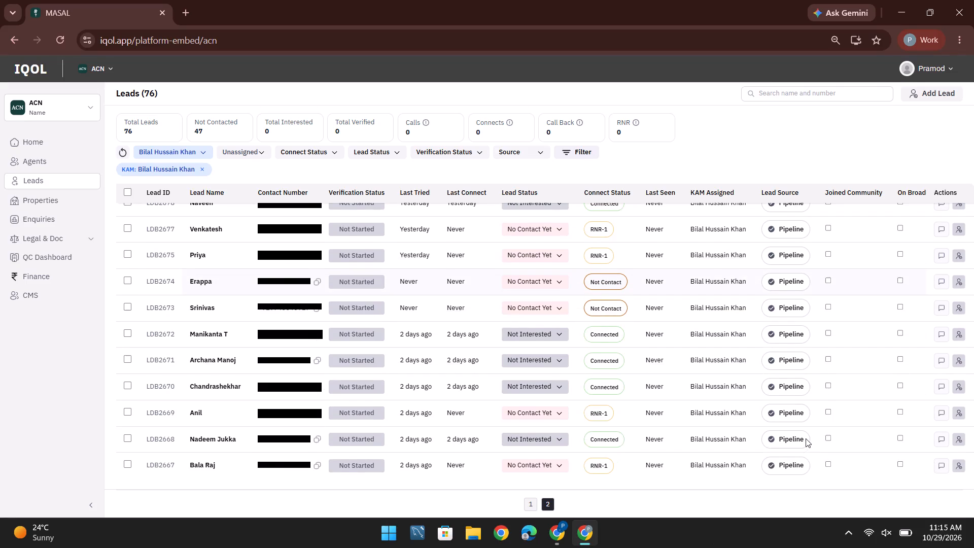
left_click(943, 416)
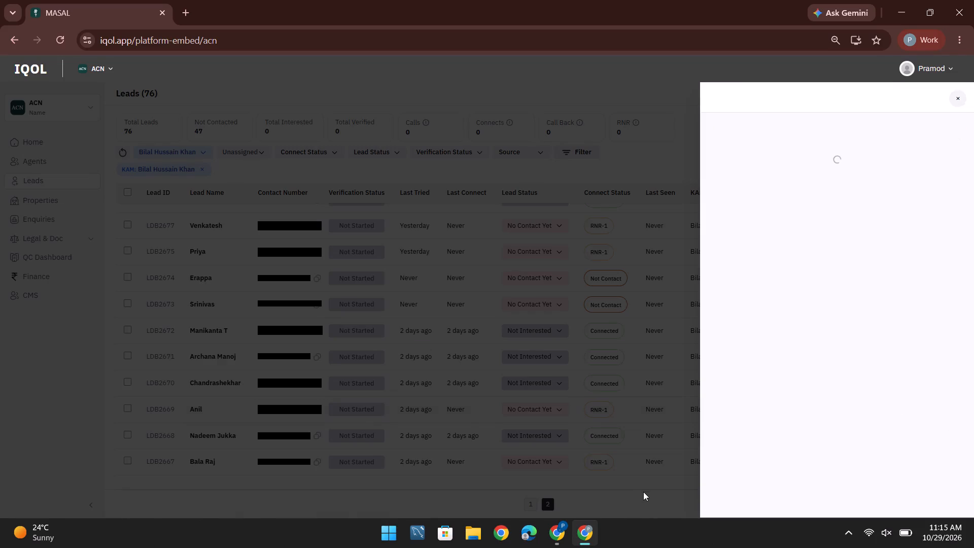
left_click(649, 488)
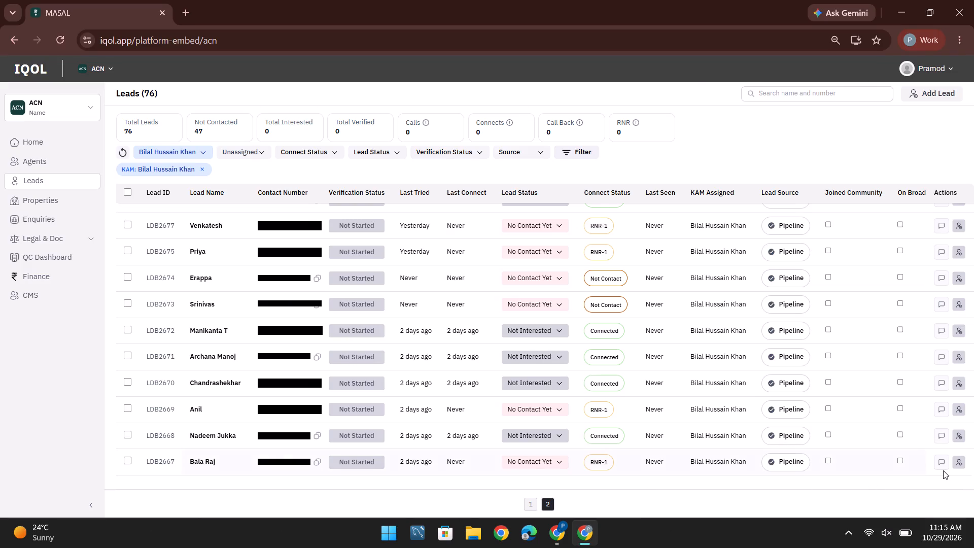
left_click(944, 469)
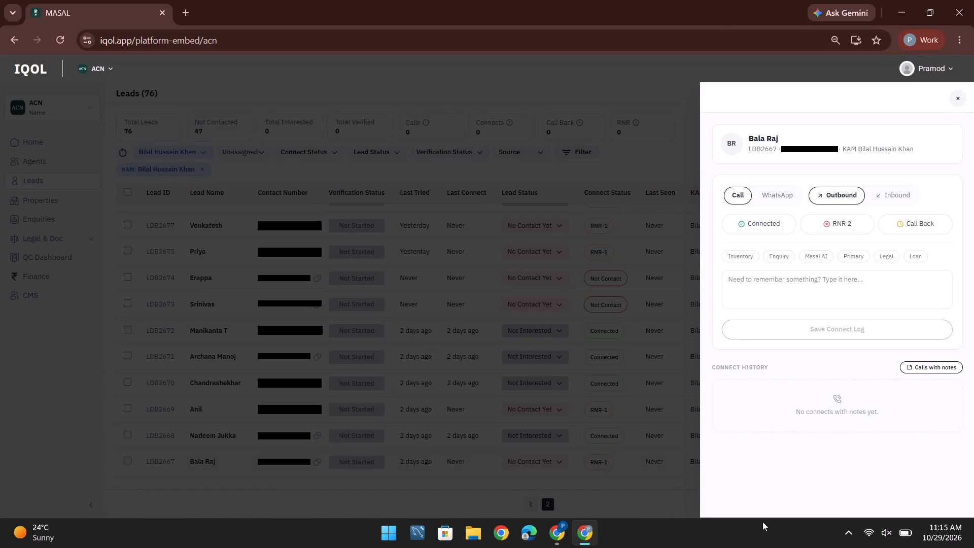
left_click(681, 494)
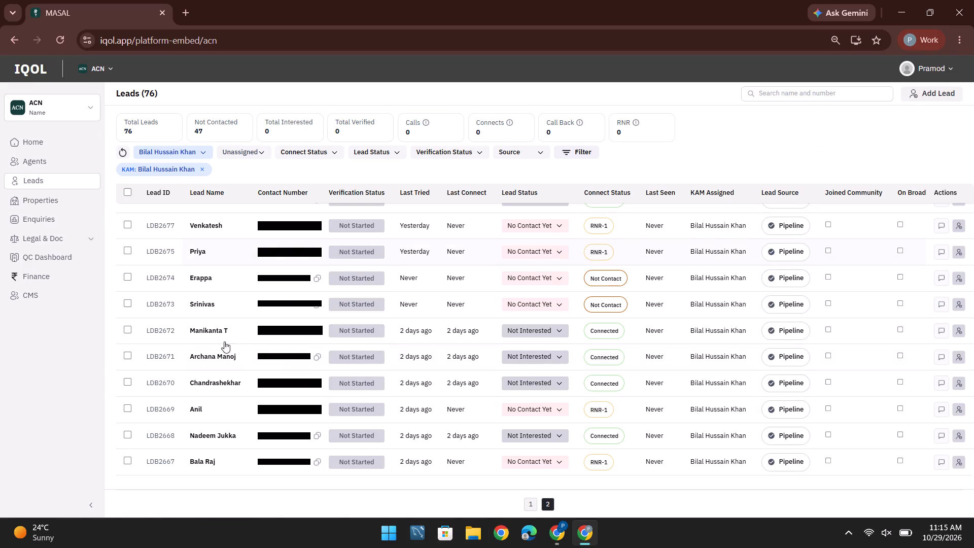
Replace the Bilal KAM filter on the Leads list with a filter for the KAM Sagaradeep.
left_click(203, 168)
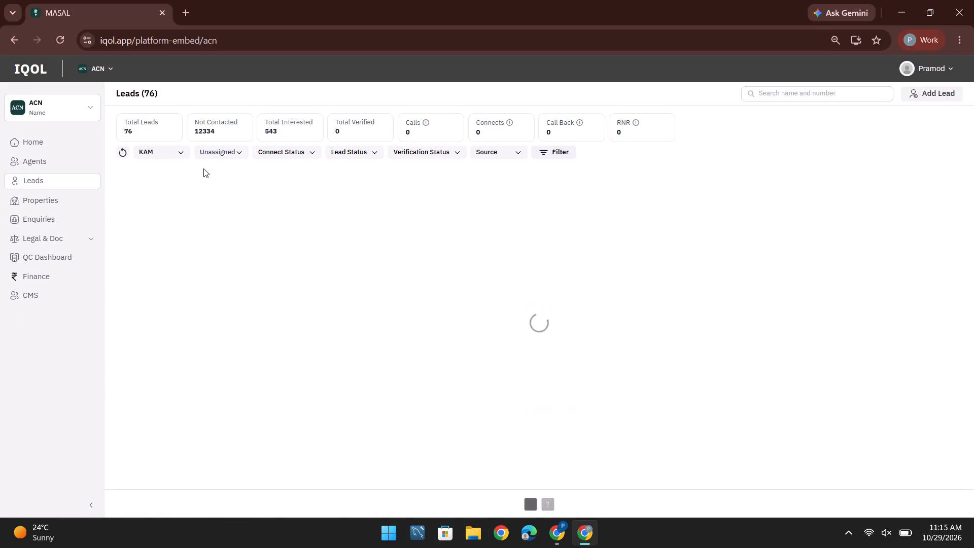
left_click(169, 157)
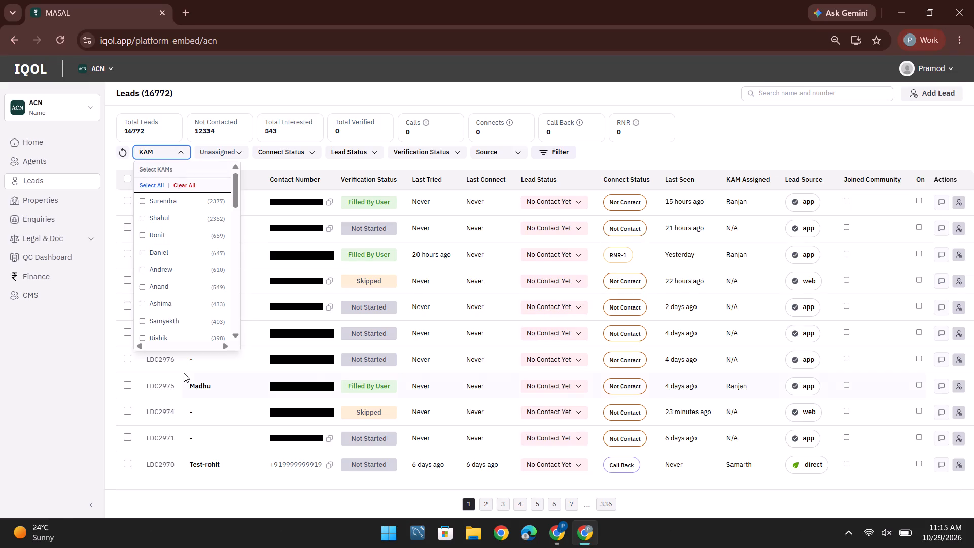
left_click(236, 335)
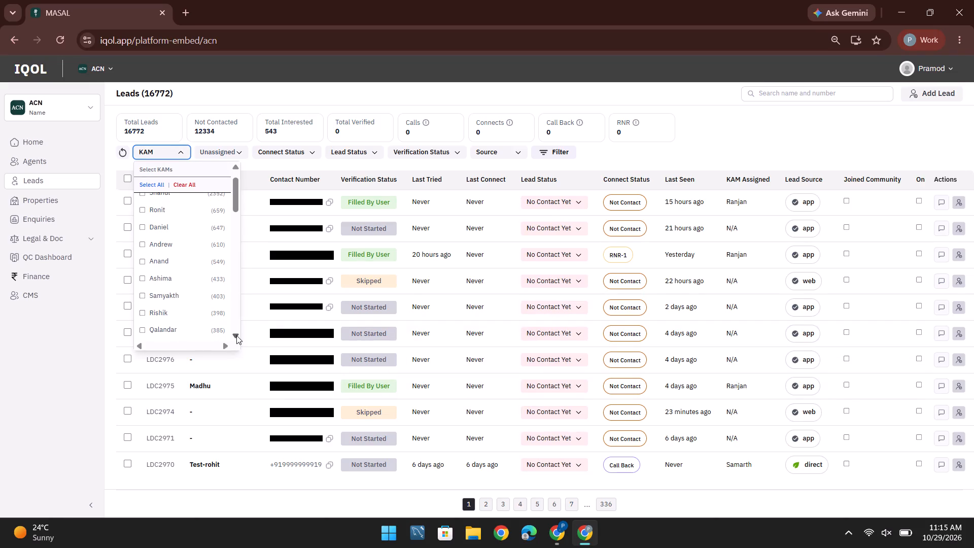
left_click(236, 335)
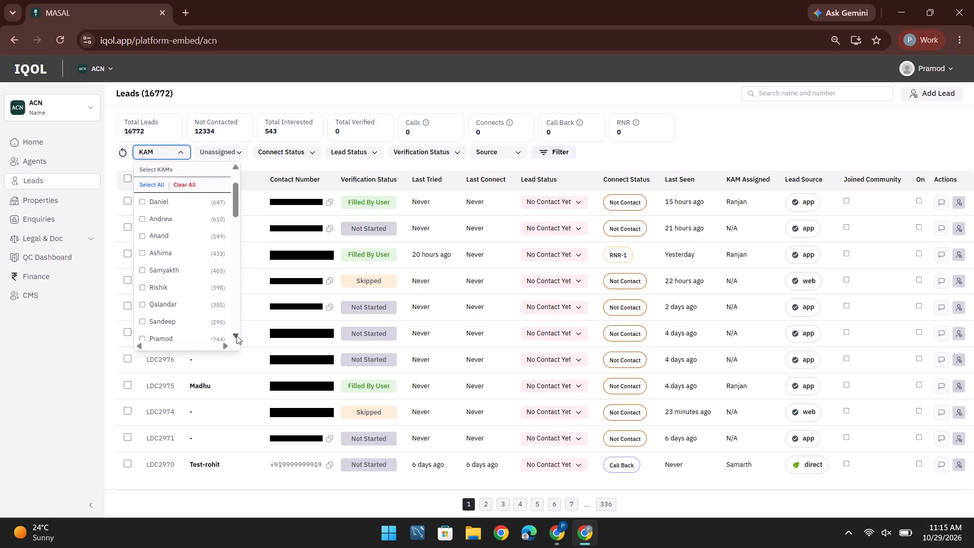
left_click(236, 335)
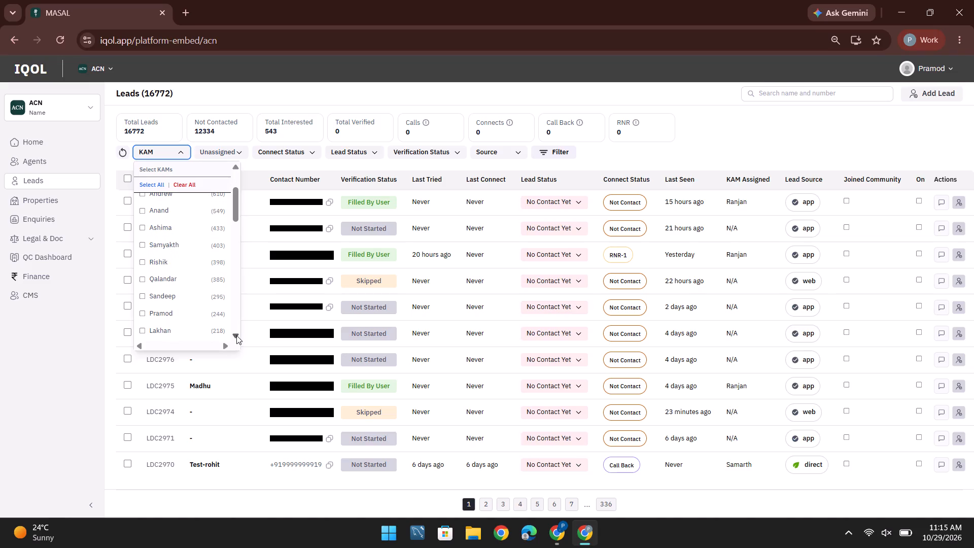
left_click(236, 335)
left_click(236, 335)
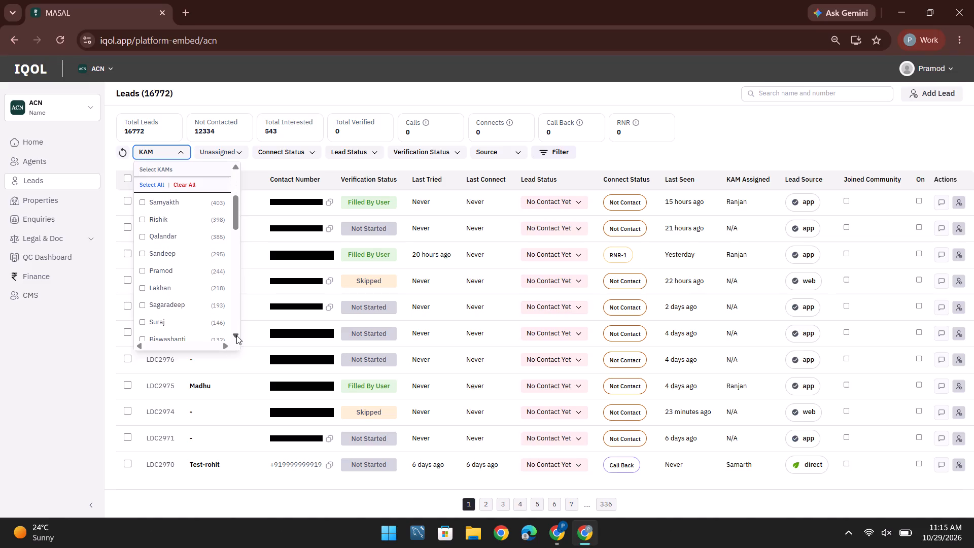
left_click(219, 300)
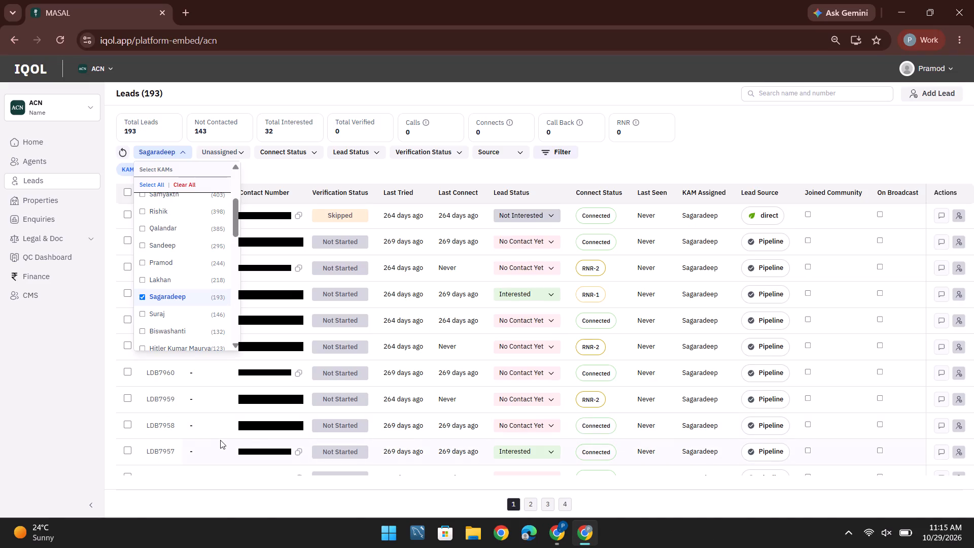
left_click(657, 489)
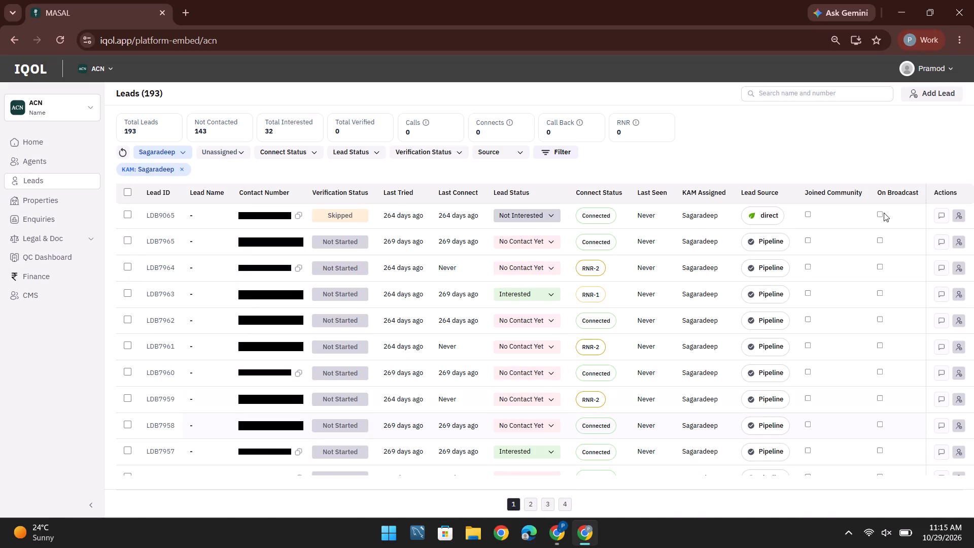
left_click(947, 246)
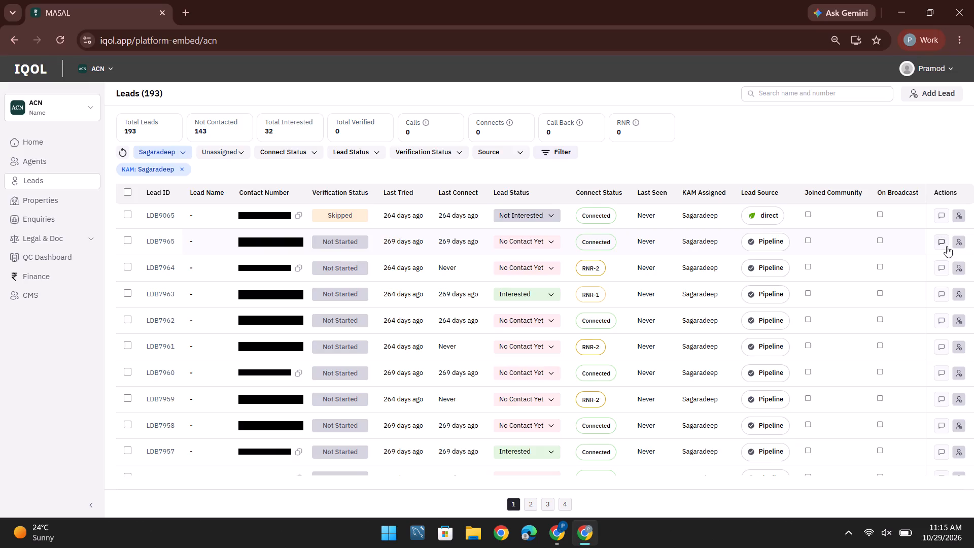
left_click(651, 501)
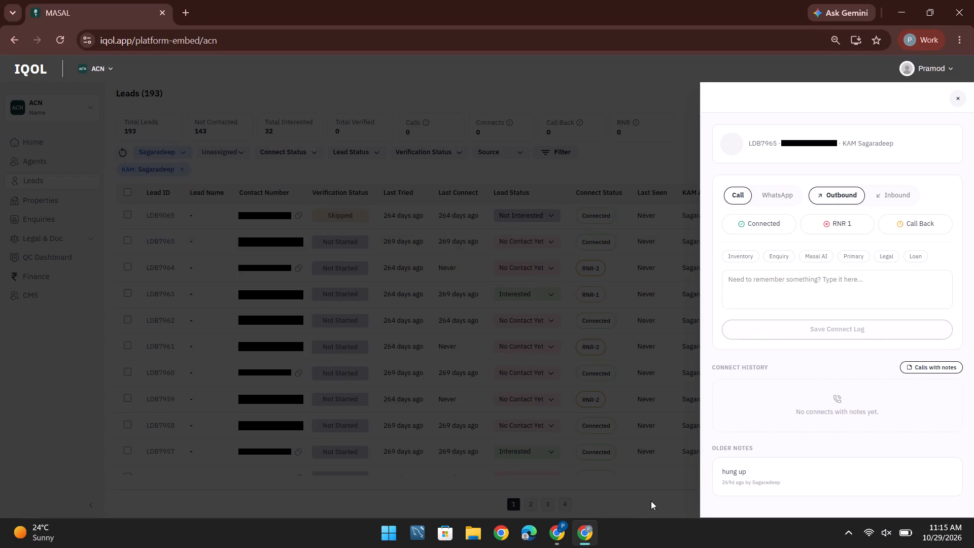
left_click(940, 271)
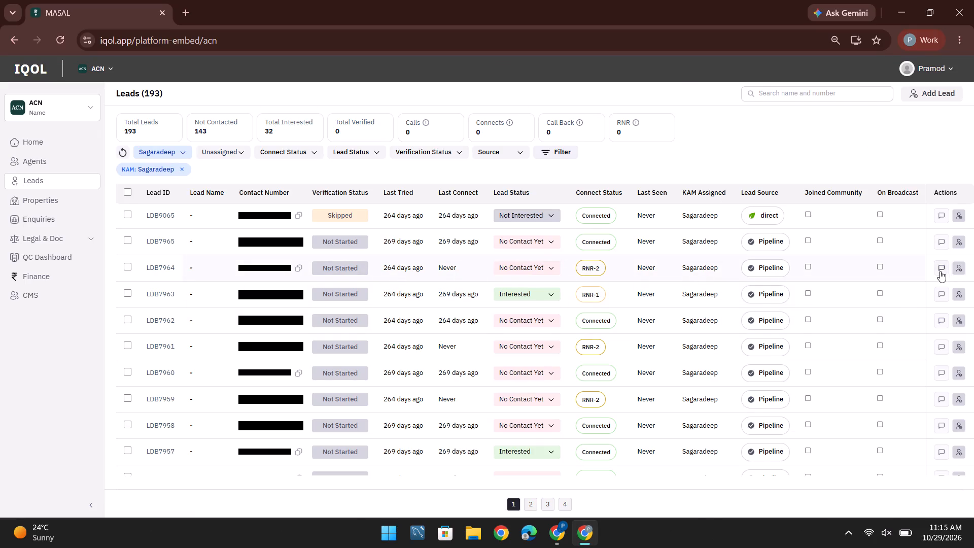
left_click(658, 514)
left_click(943, 298)
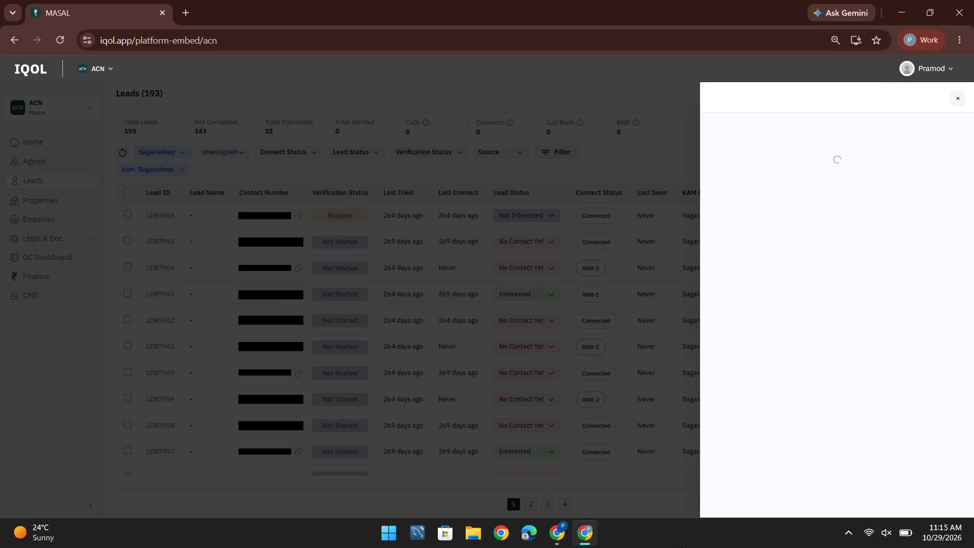
left_click(678, 509)
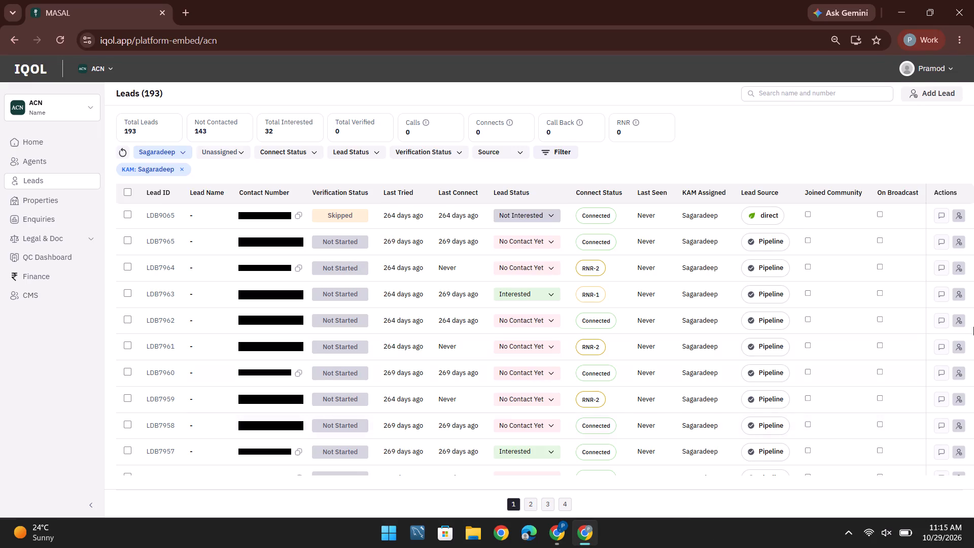
left_click(949, 326)
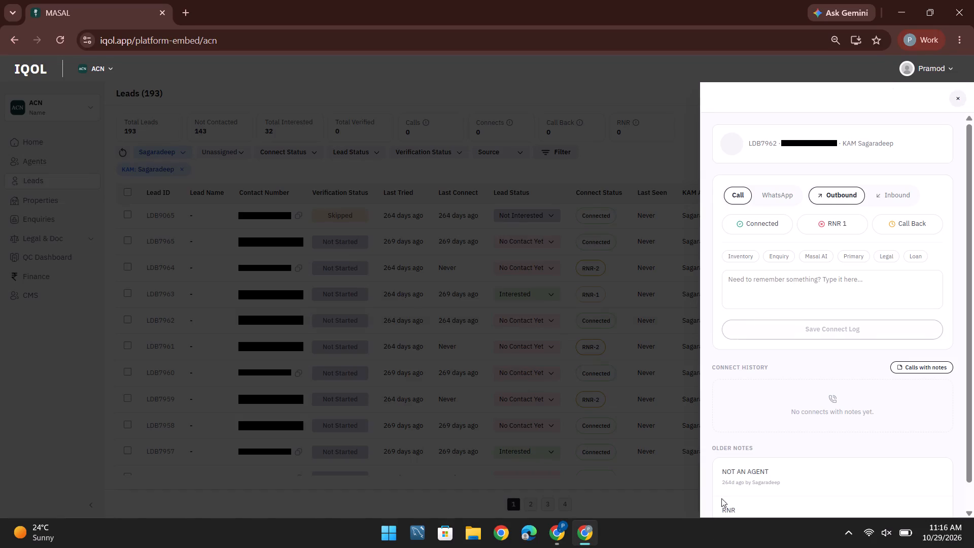
left_click(682, 507)
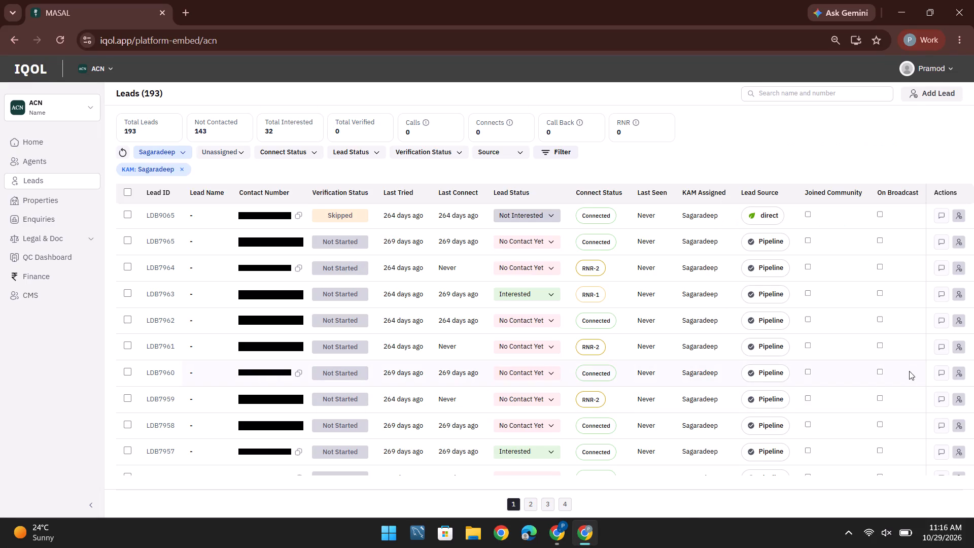
left_click(940, 369)
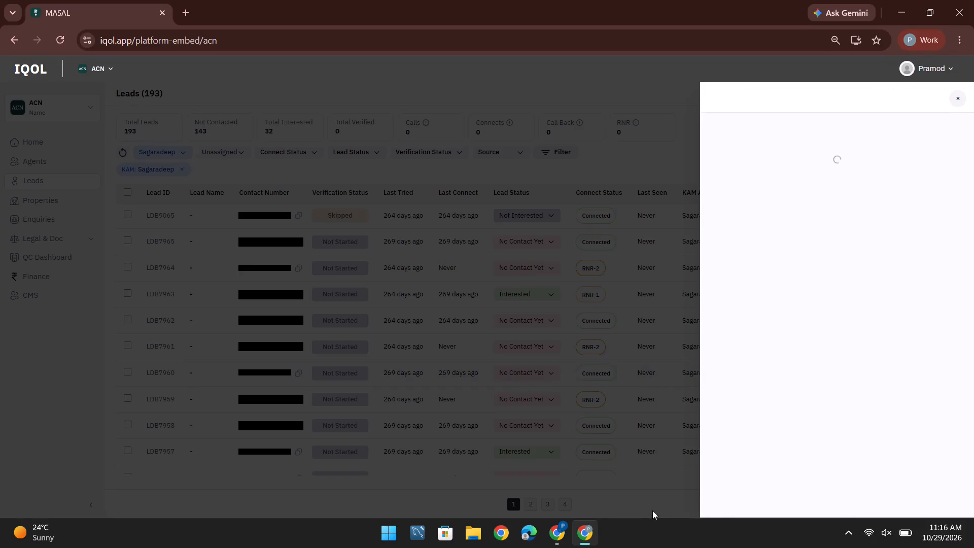
left_click(667, 507)
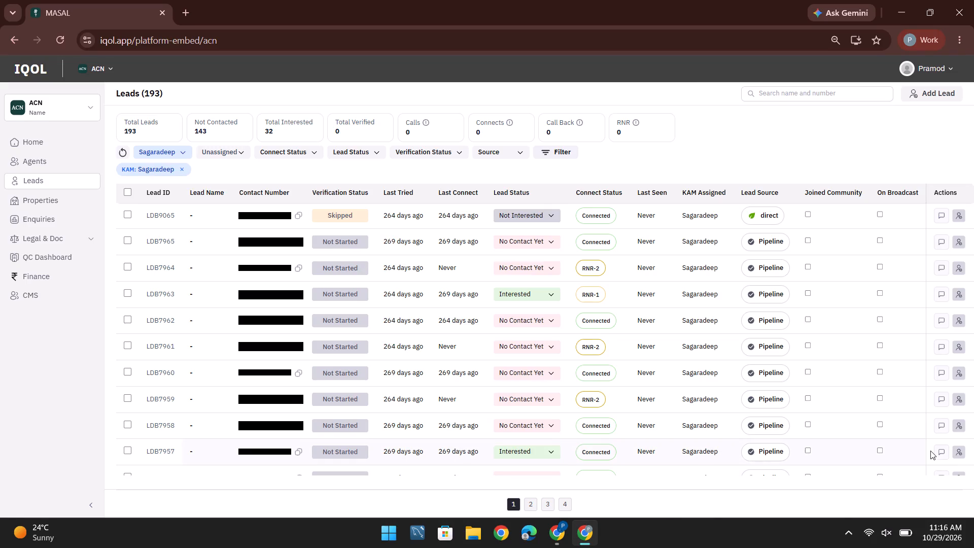
left_click(938, 451)
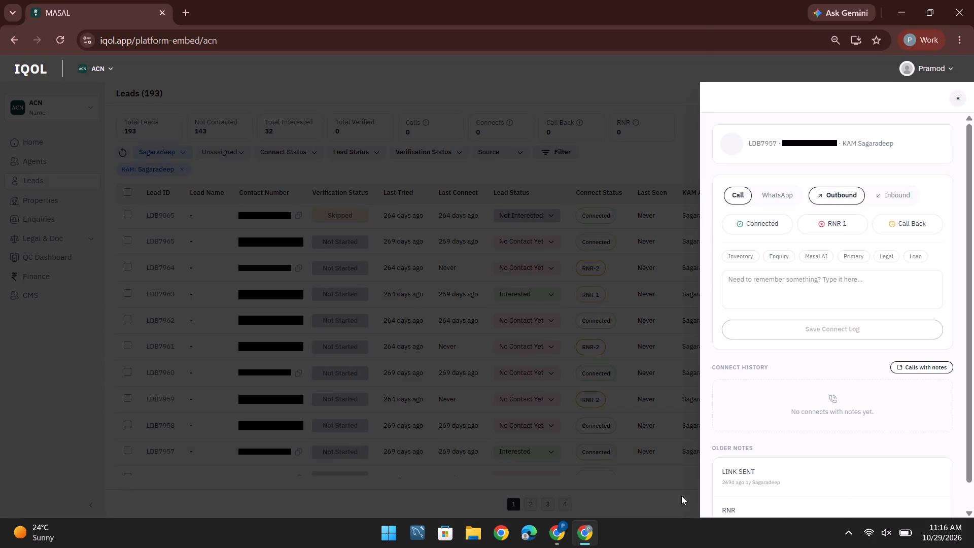
left_click(674, 510)
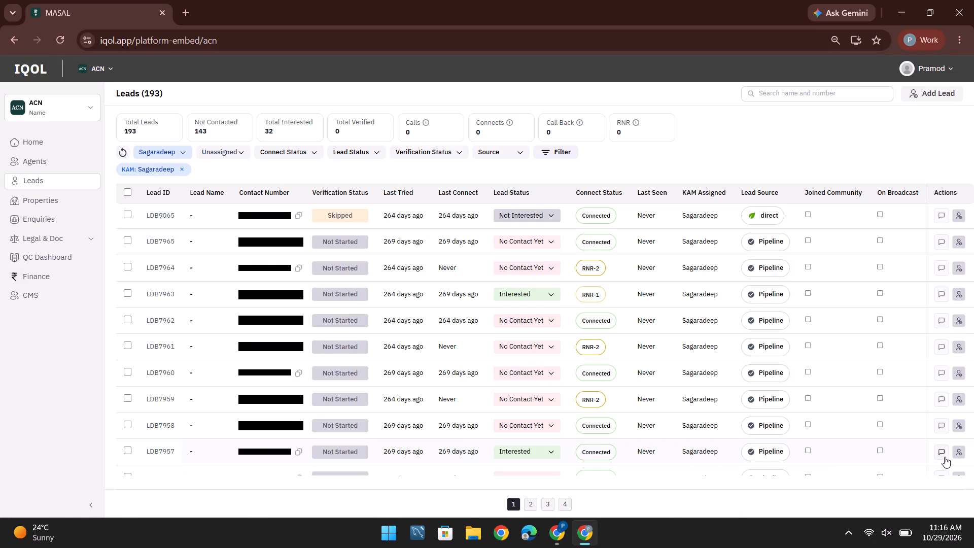
left_click(945, 457)
left_click(679, 499)
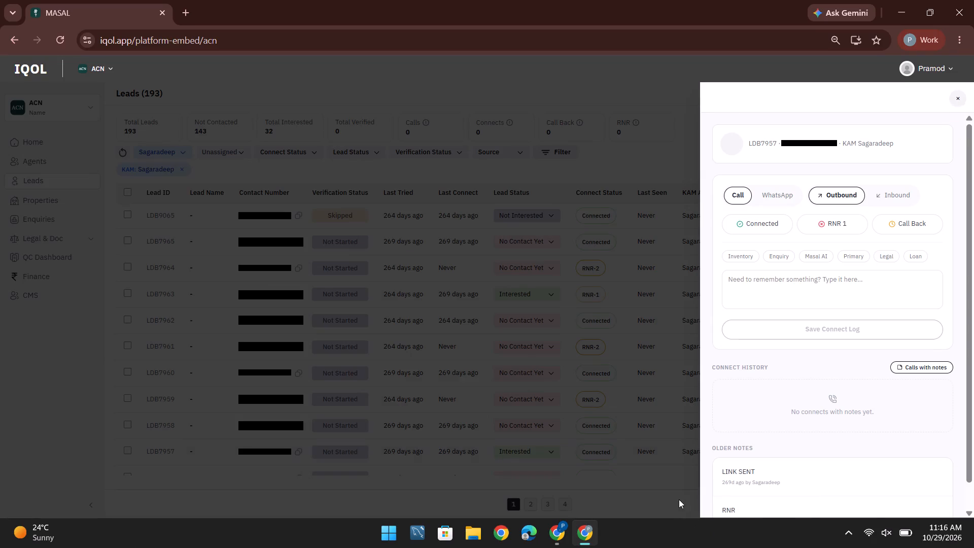
scroll(786, 418, "right", 4)
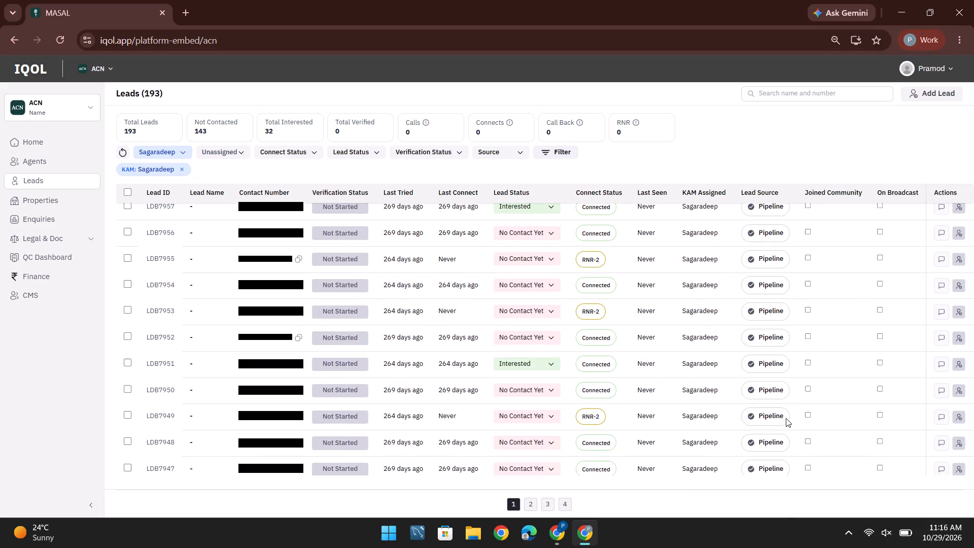
scroll(786, 418, "right", 1)
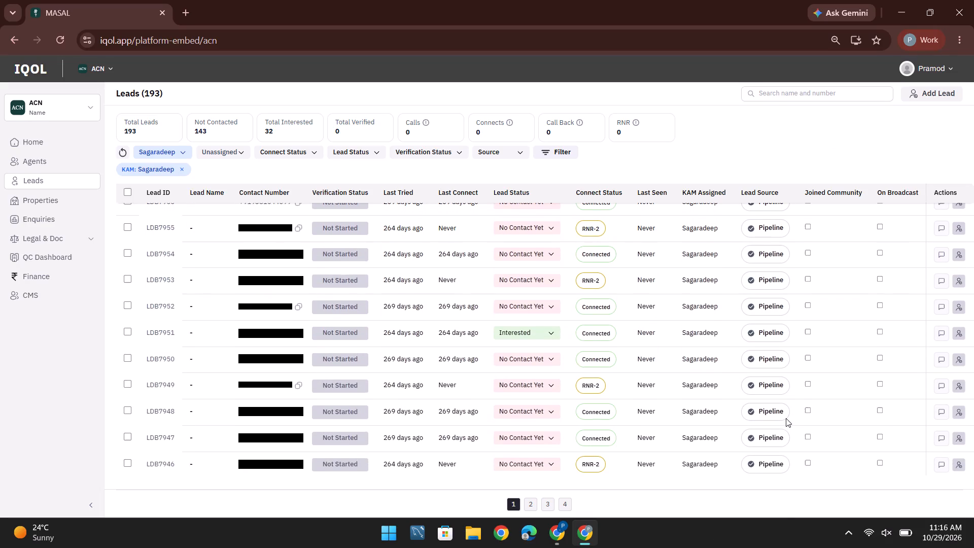
left_click(945, 227)
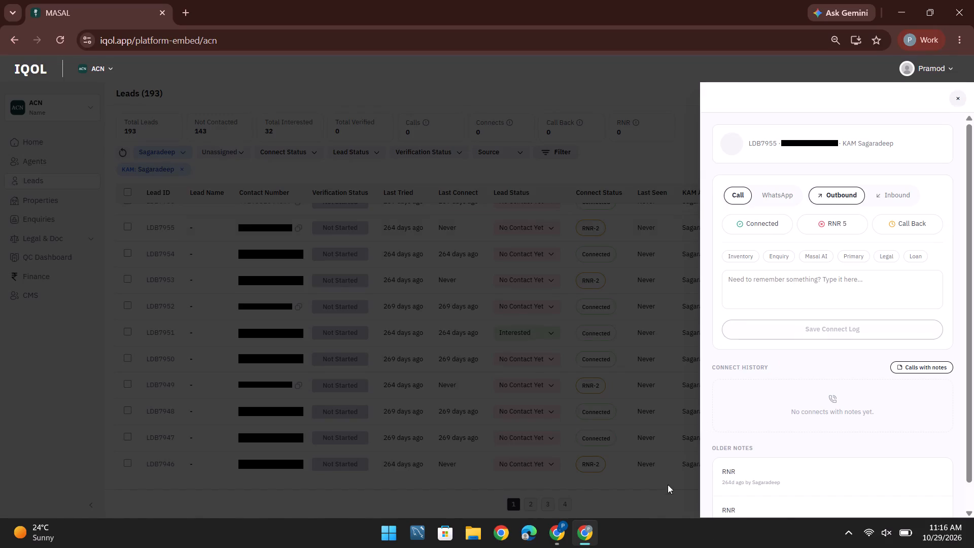
left_click(662, 498)
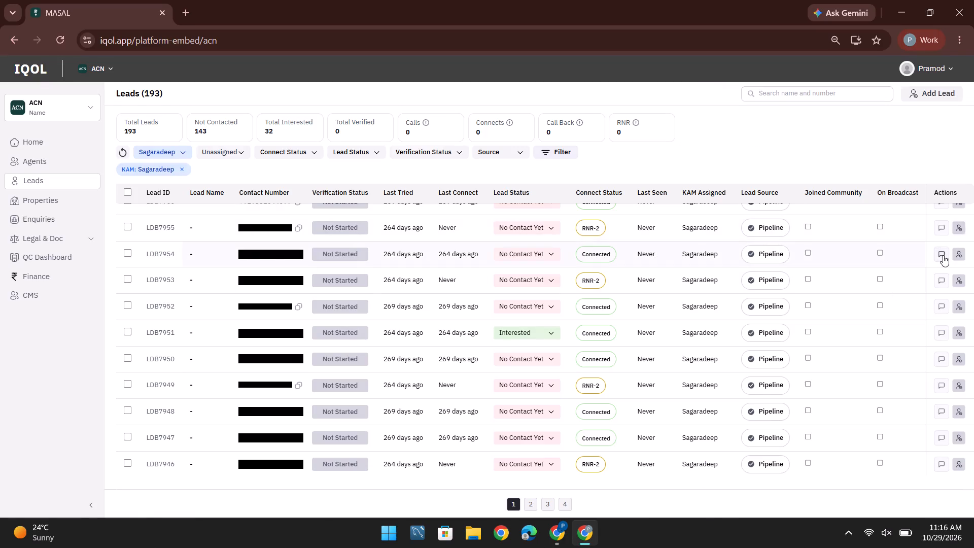
left_click(943, 255)
left_click(643, 504)
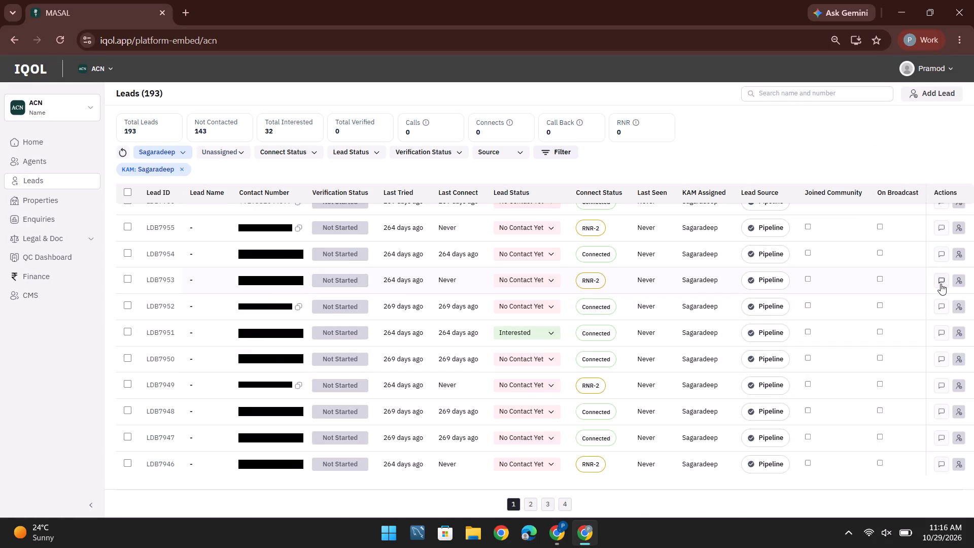
left_click(941, 284)
left_click(662, 504)
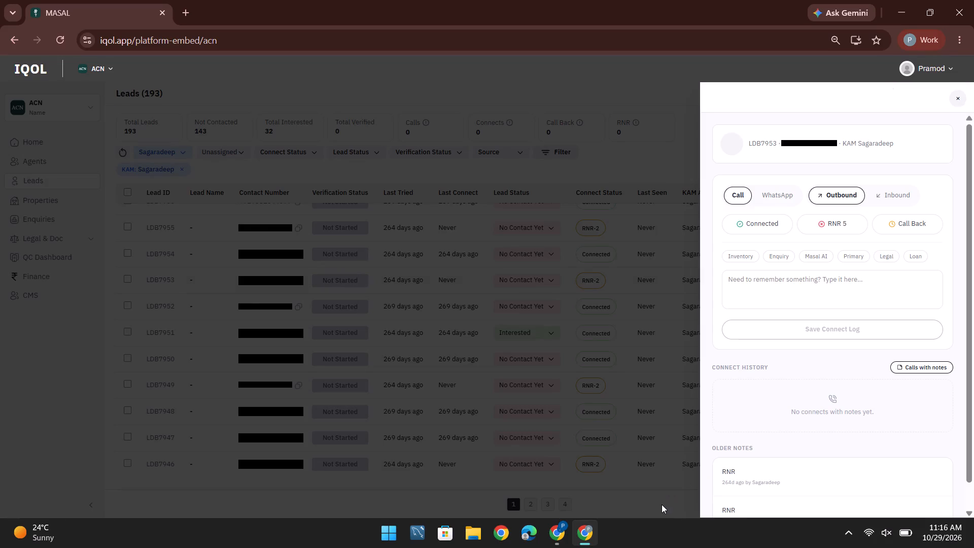
left_click(944, 310)
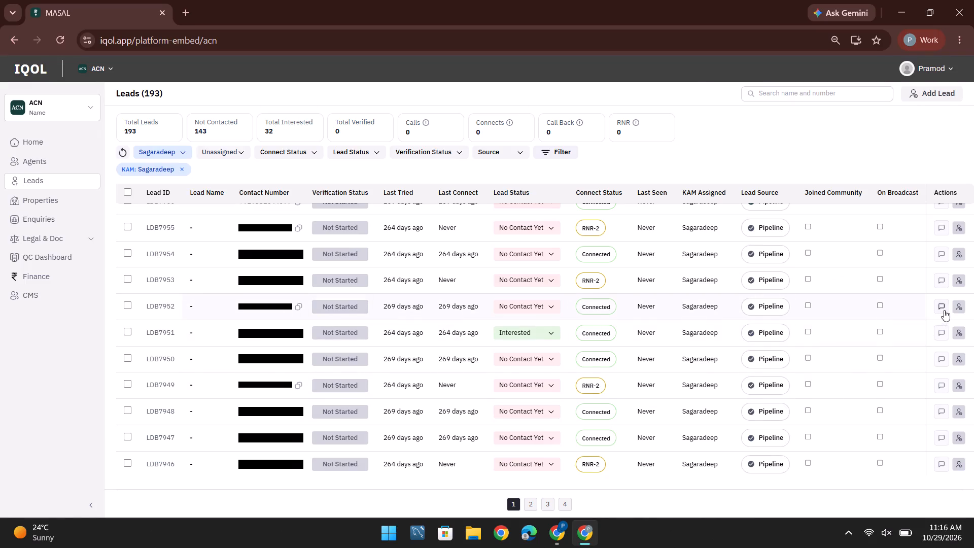
left_click(690, 507)
left_click(940, 360)
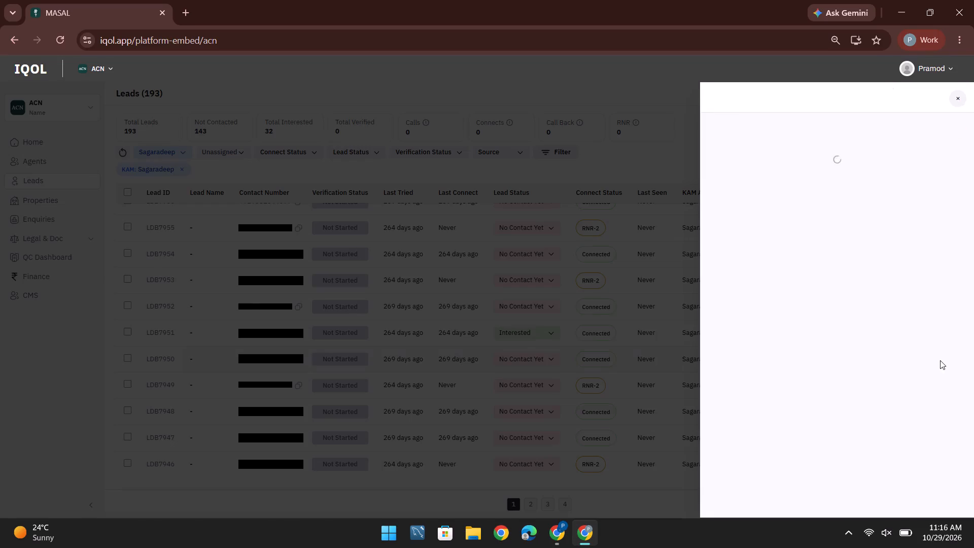
left_click(681, 505)
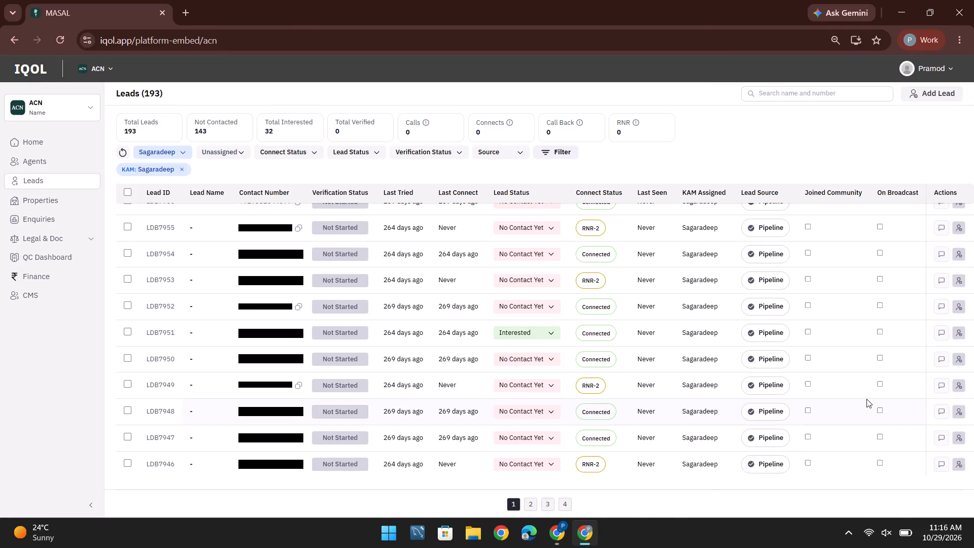
left_click(939, 387)
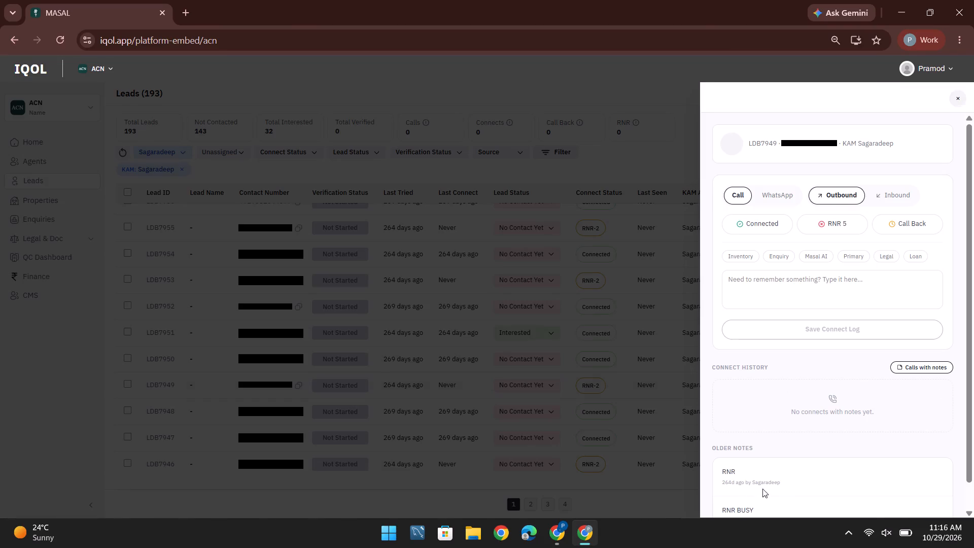
left_click(664, 508)
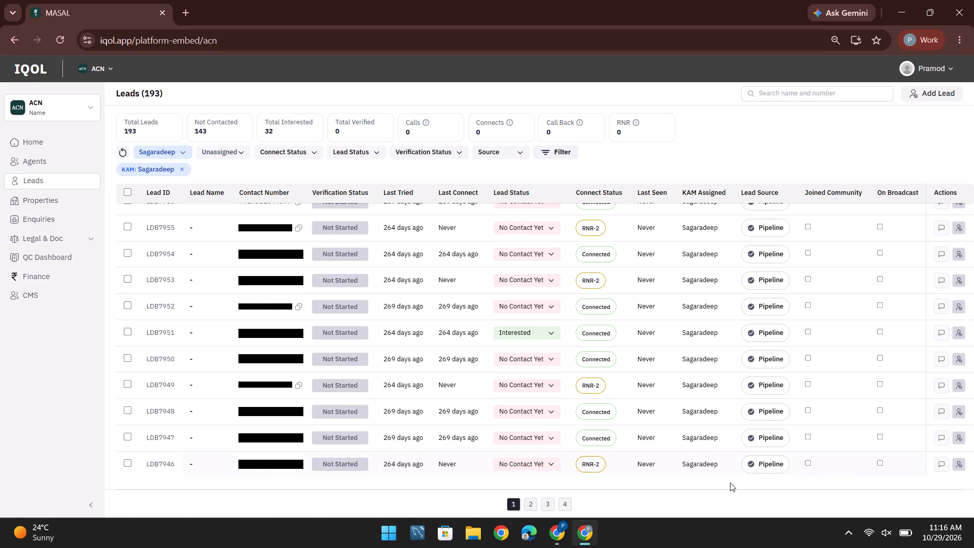
left_click(935, 412)
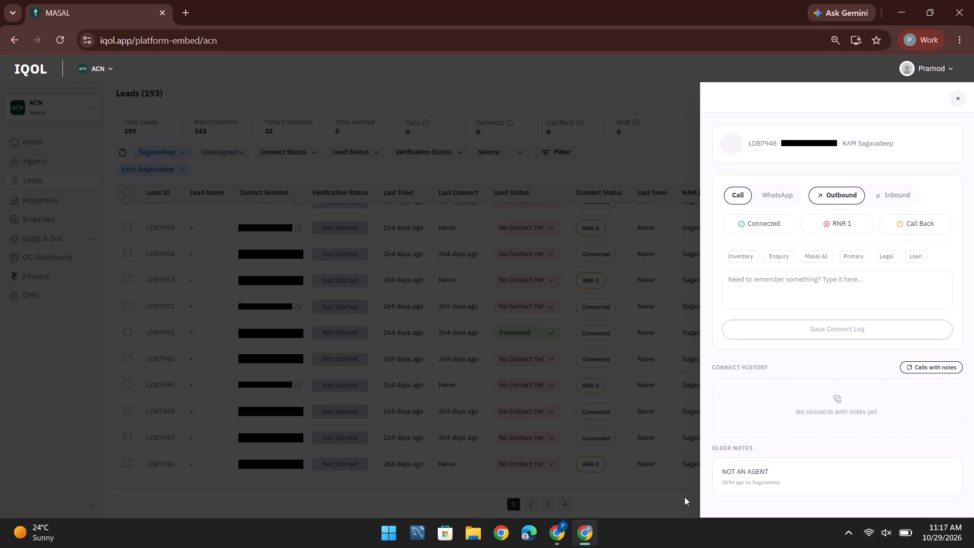
left_click(684, 497)
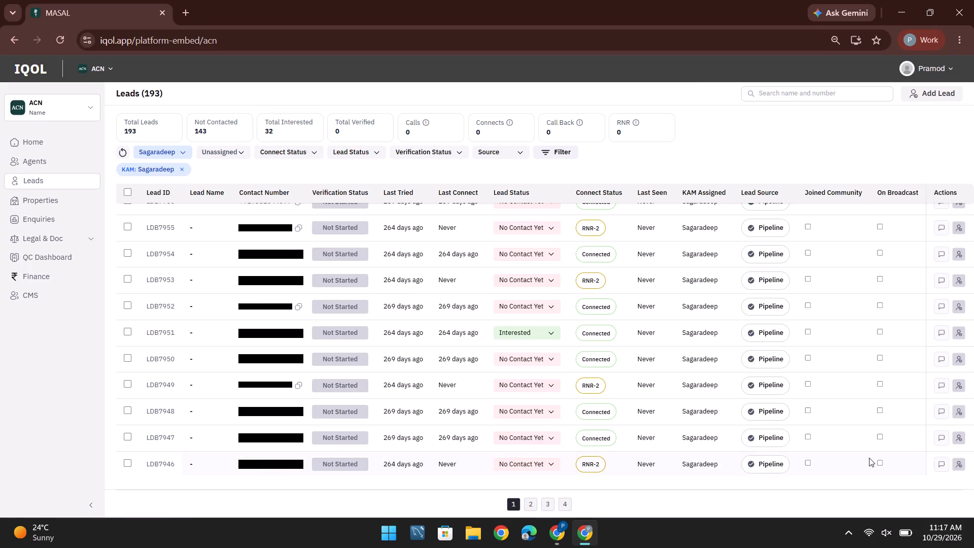
left_click(941, 466)
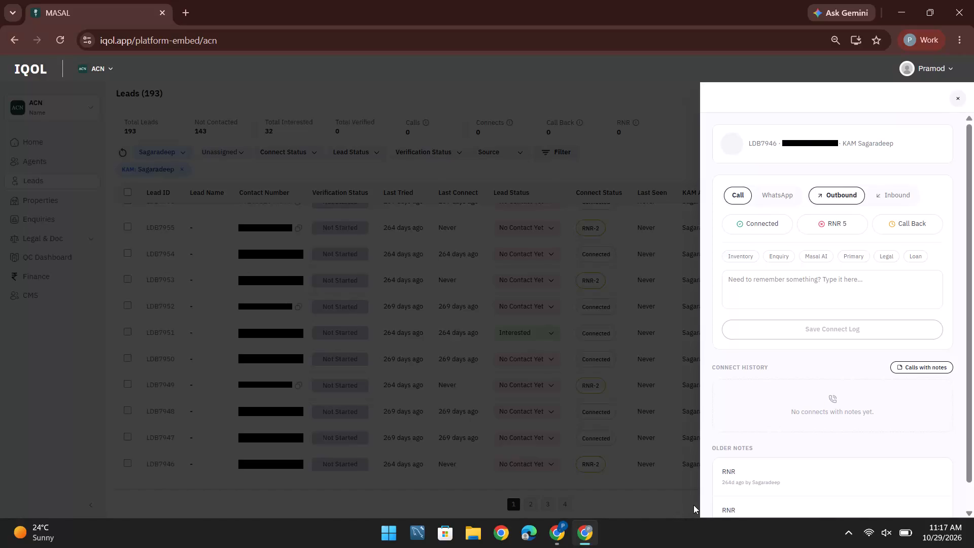
left_click(693, 505)
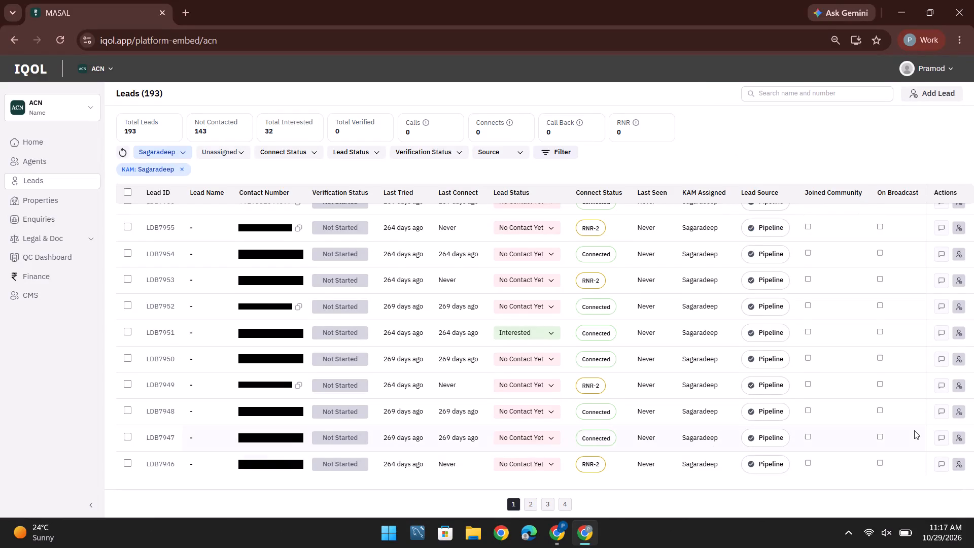
scroll(914, 430, "down", 3)
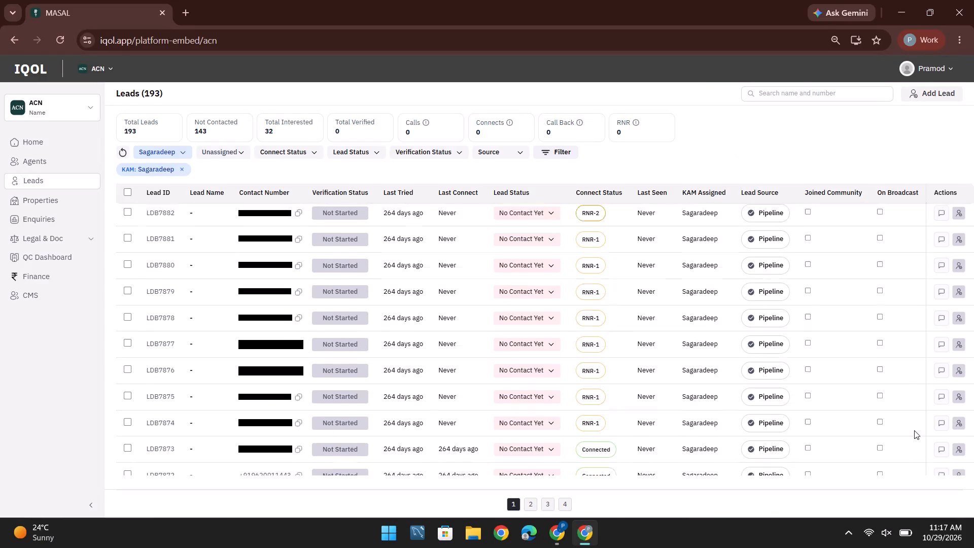
scroll(914, 430, "right", 2)
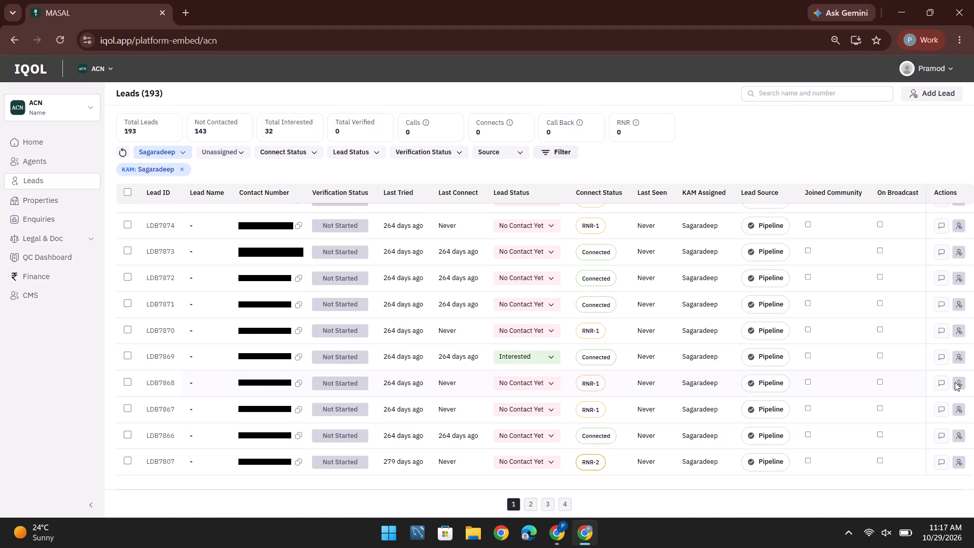
left_click(945, 387)
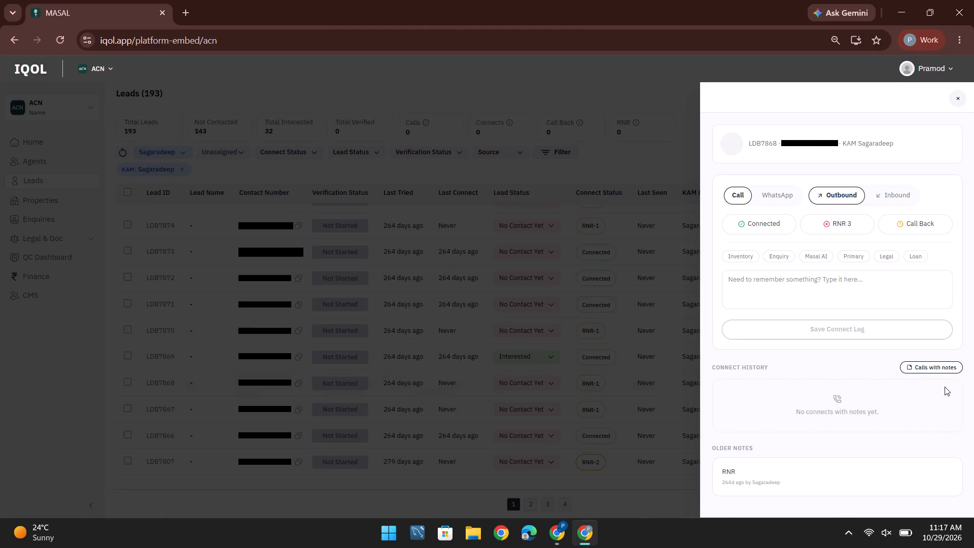
left_click(682, 513)
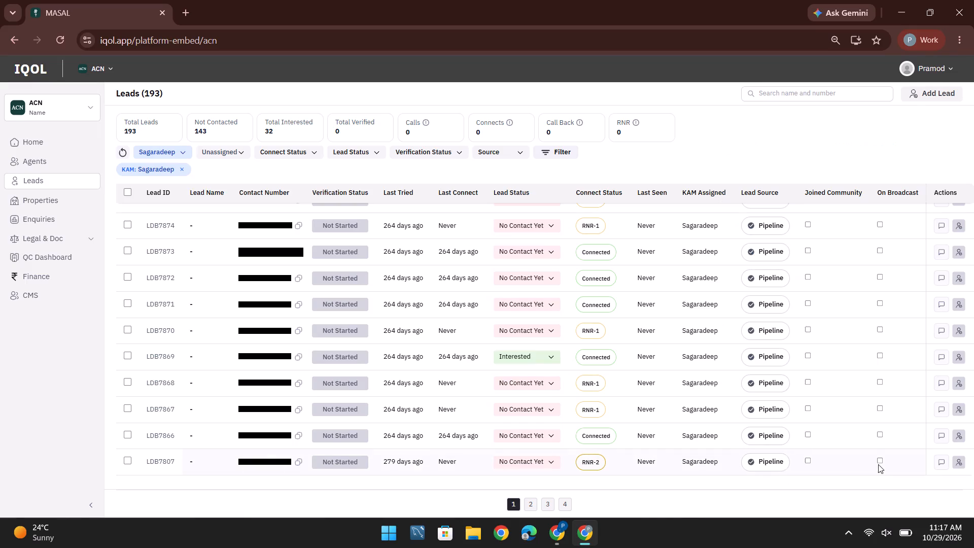
left_click(940, 468)
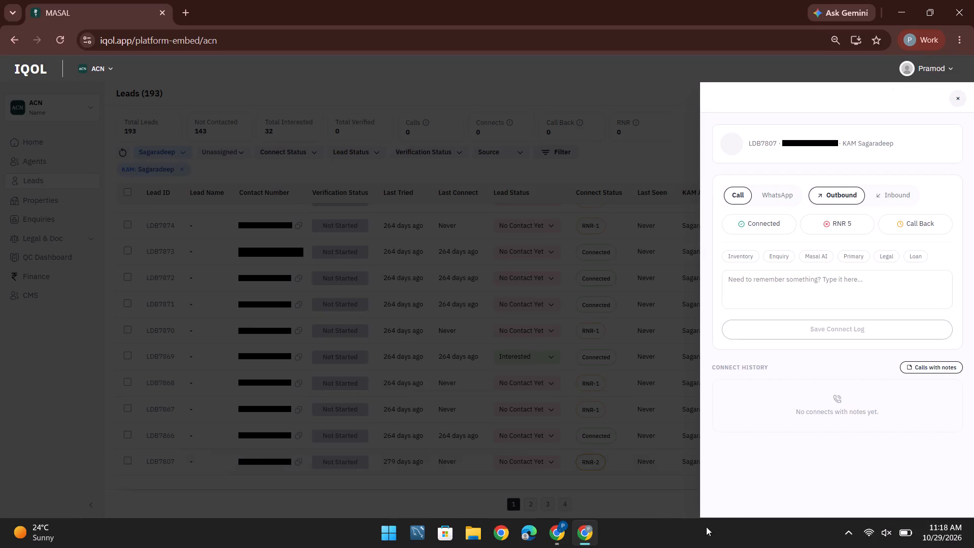
left_click(679, 508)
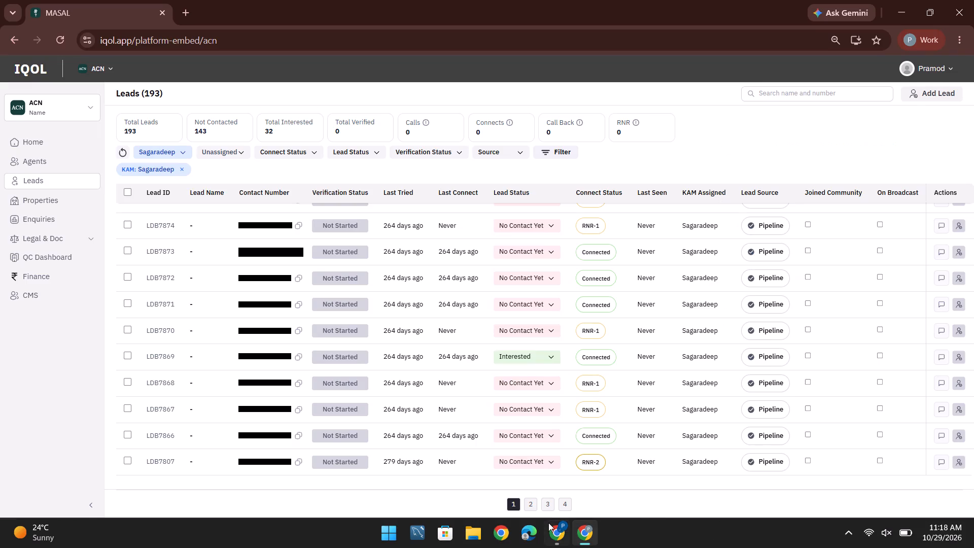
left_click(533, 511)
left_click(533, 506)
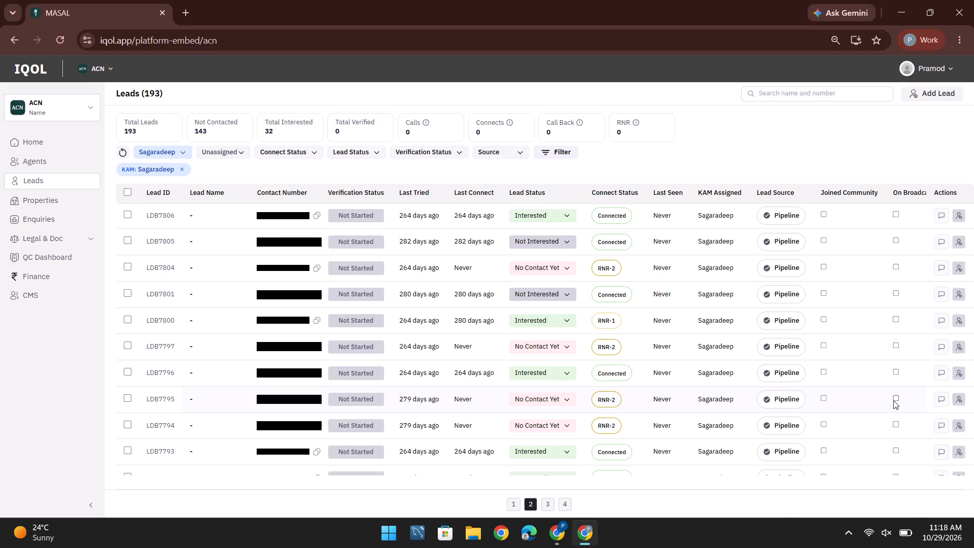
left_click(948, 400)
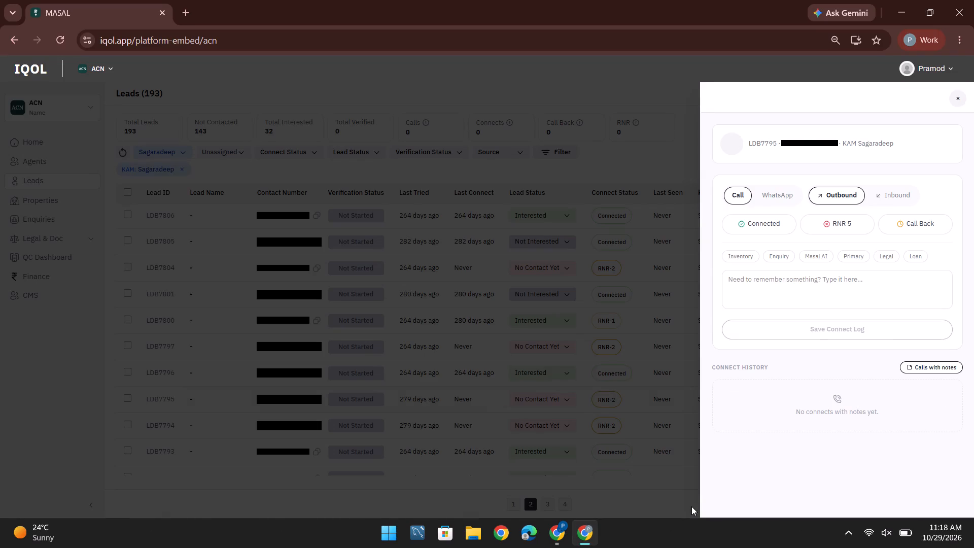
left_click(691, 506)
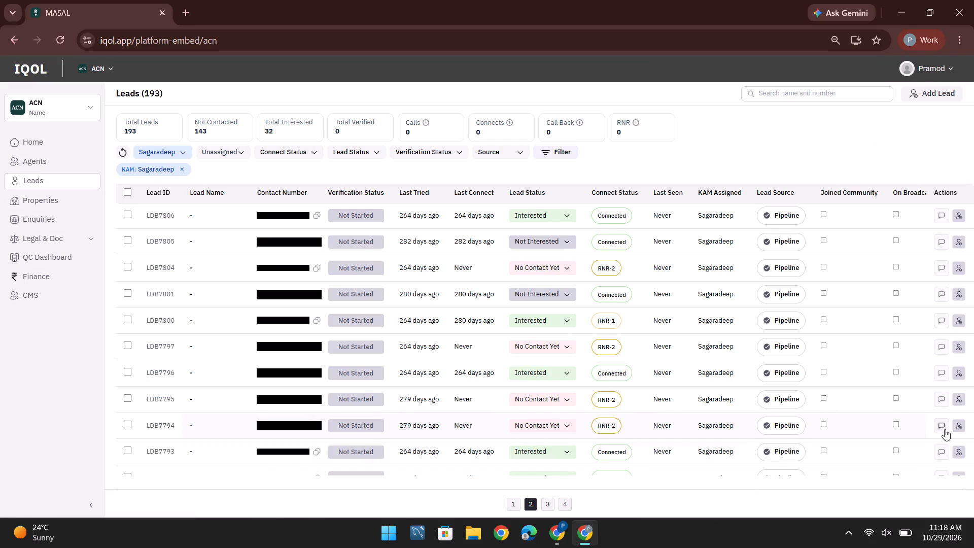
left_click(945, 429)
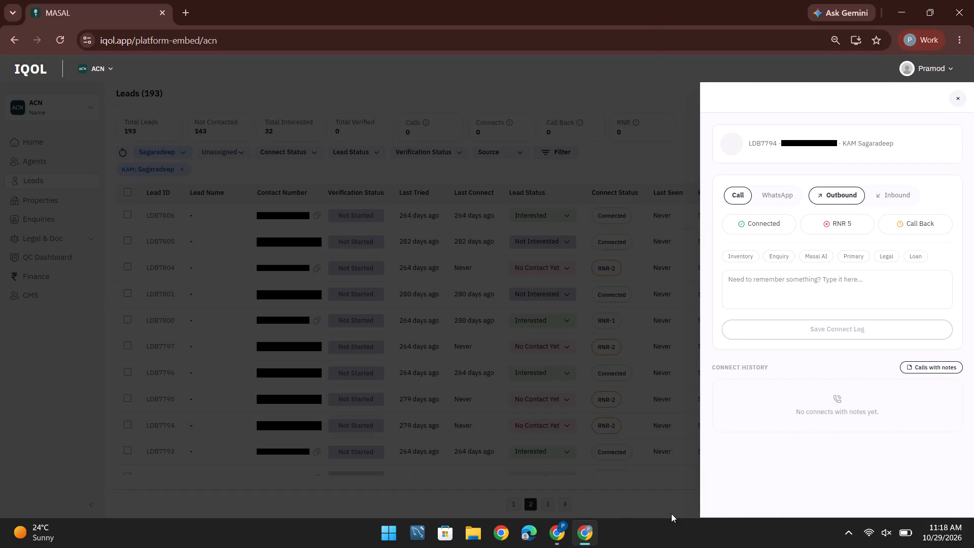
left_click(671, 512)
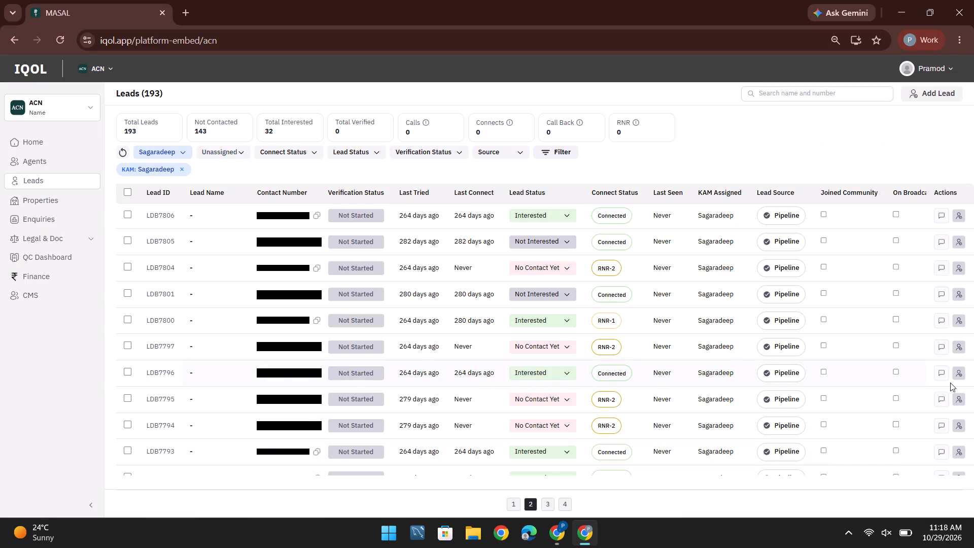
left_click(937, 266)
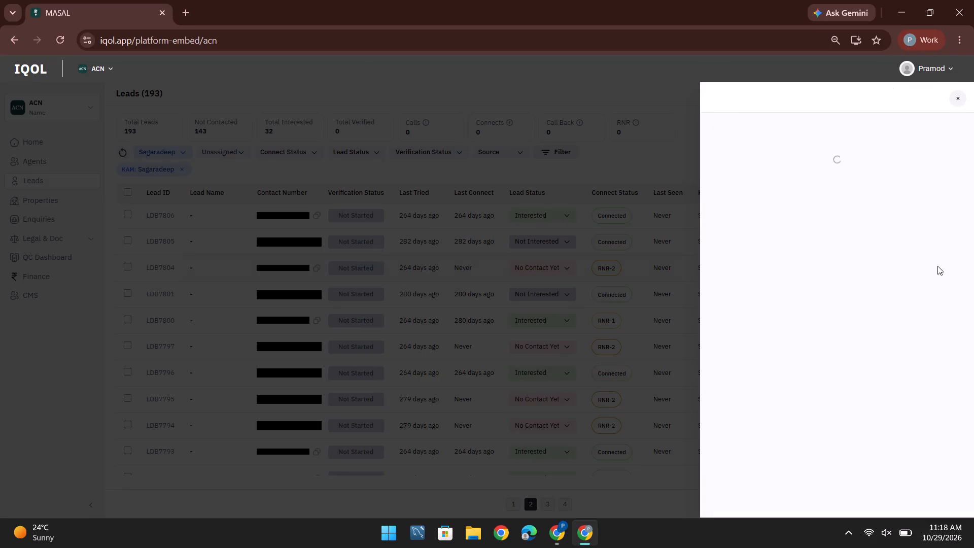
left_click(656, 489)
scroll(827, 363, "right", 2)
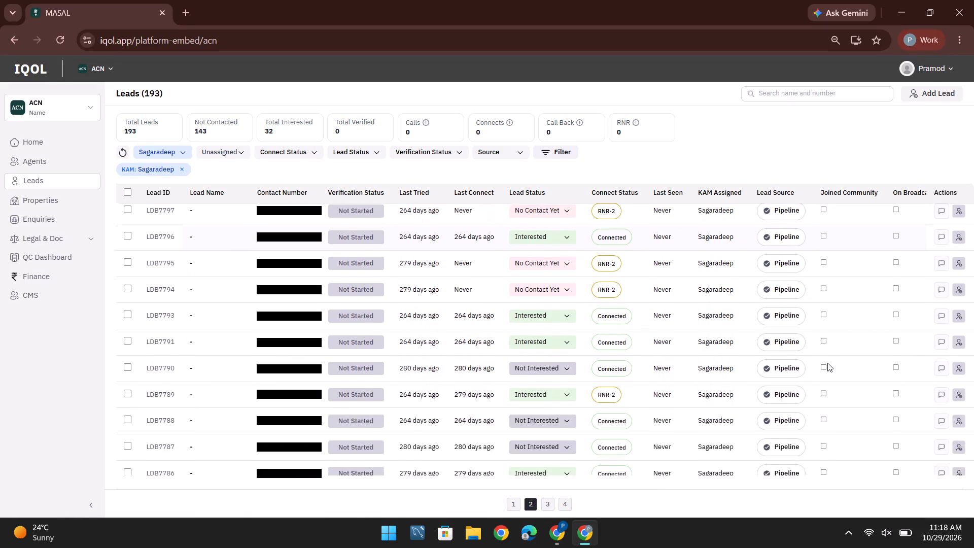
scroll(827, 363, "right", 6)
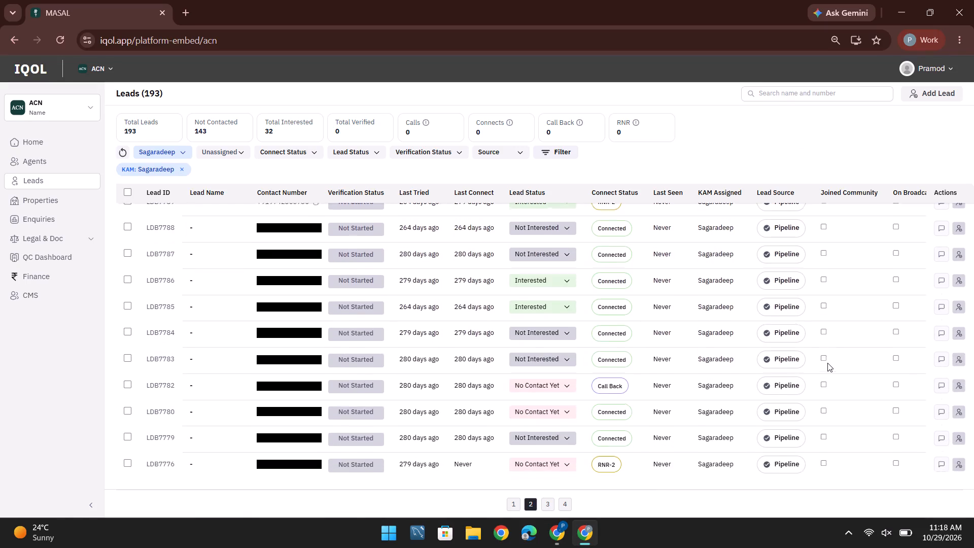
scroll(827, 363, "right", 2)
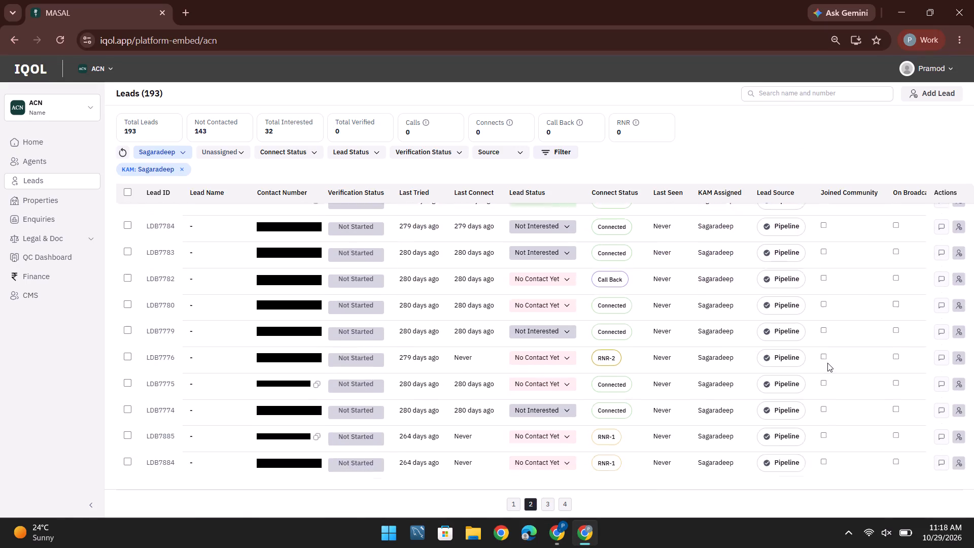
scroll(827, 363, "right", 2)
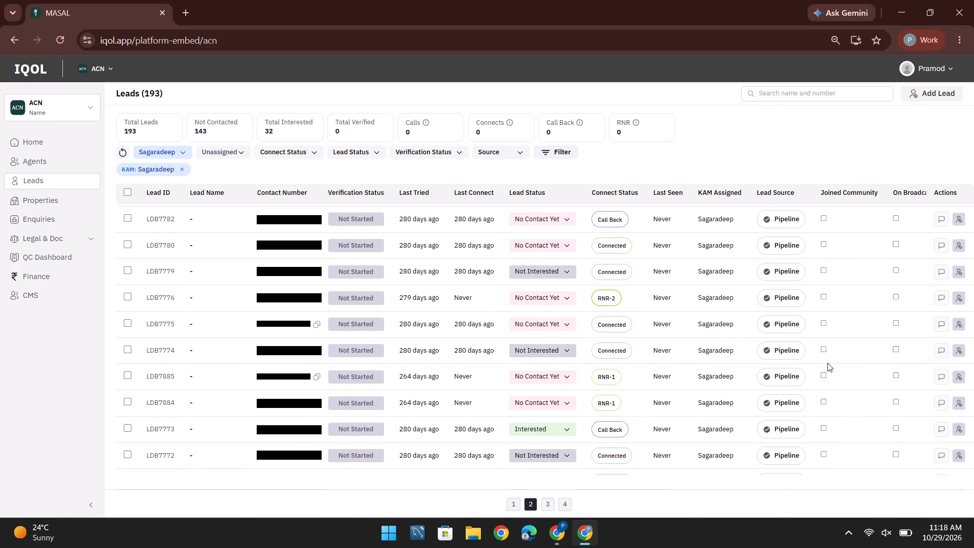
left_click(936, 221)
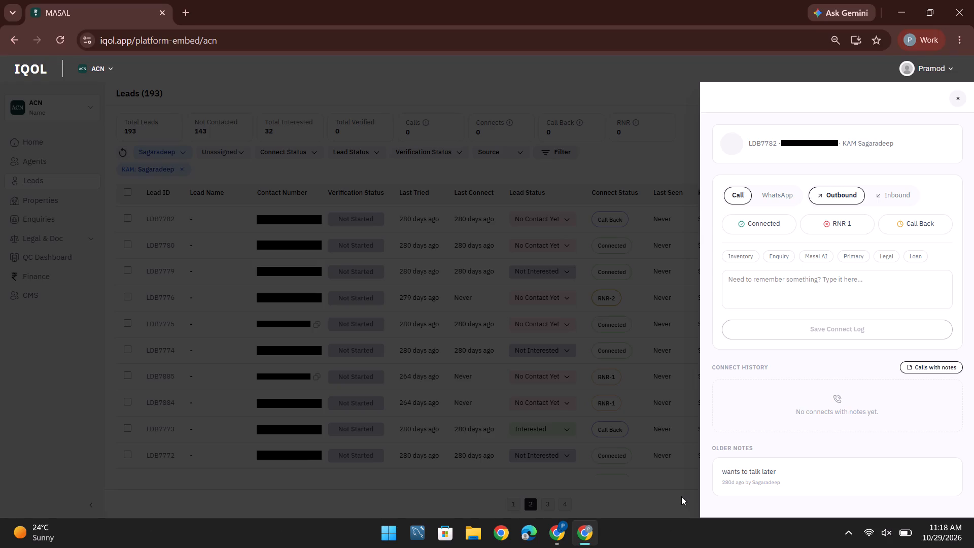
left_click(677, 482)
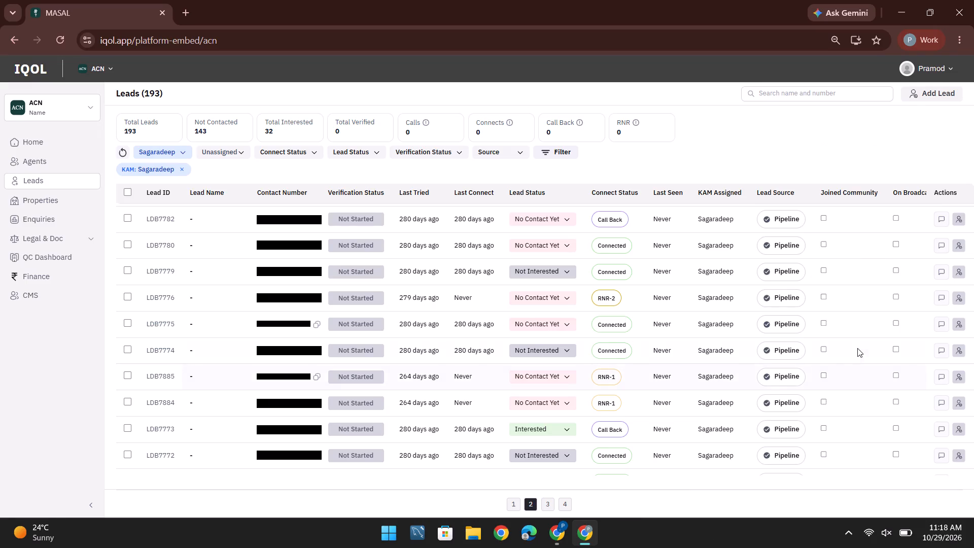
left_click(940, 297)
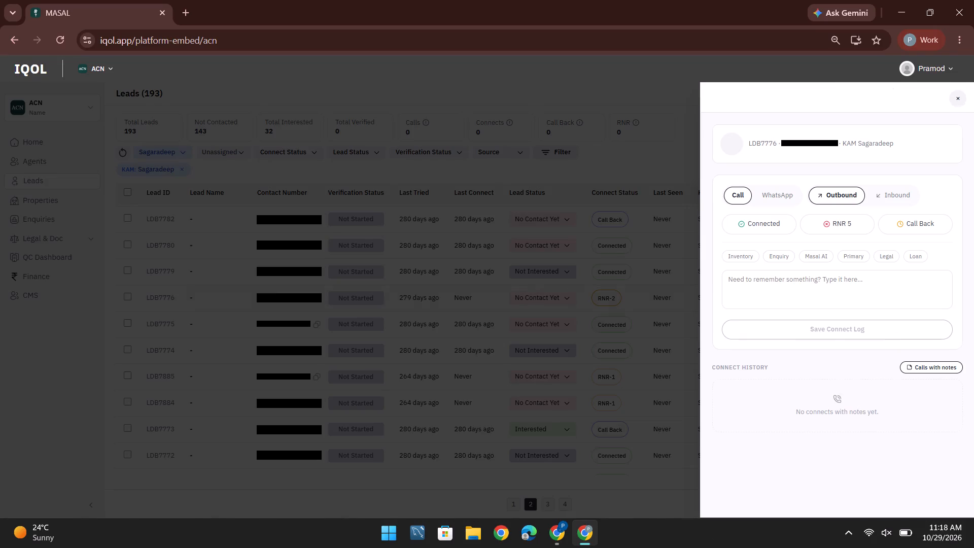
left_click(640, 513)
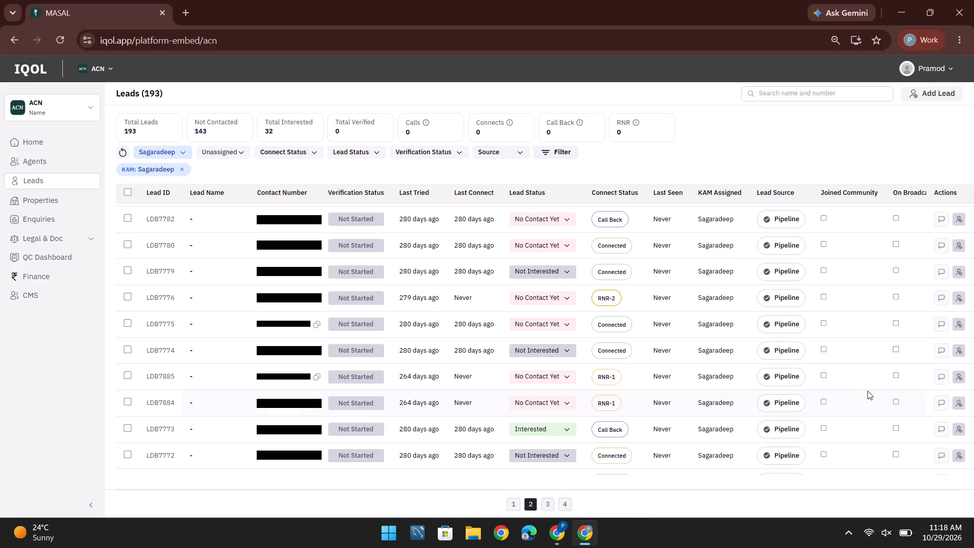
left_click(937, 355)
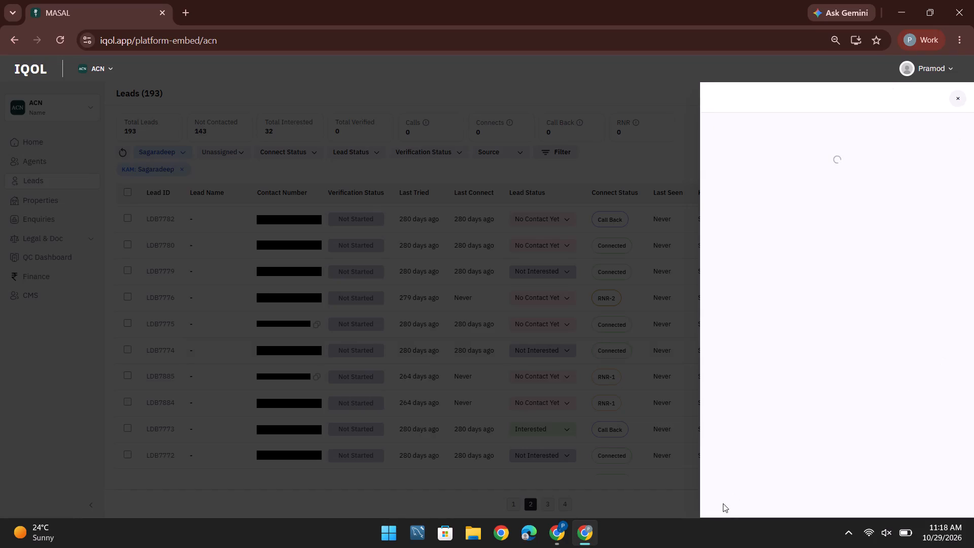
double_click(668, 502)
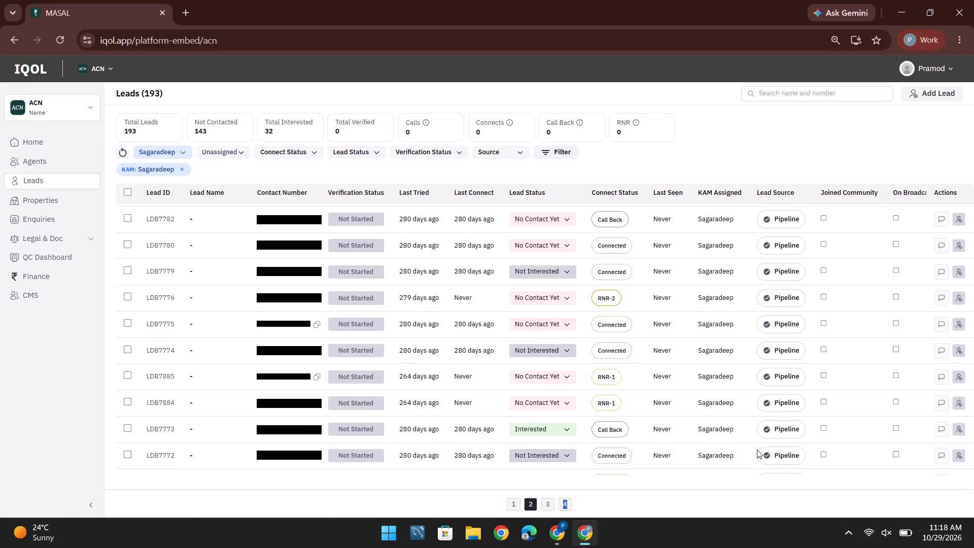
scroll(757, 450, "down", 1)
scroll(757, 450, "right", 1)
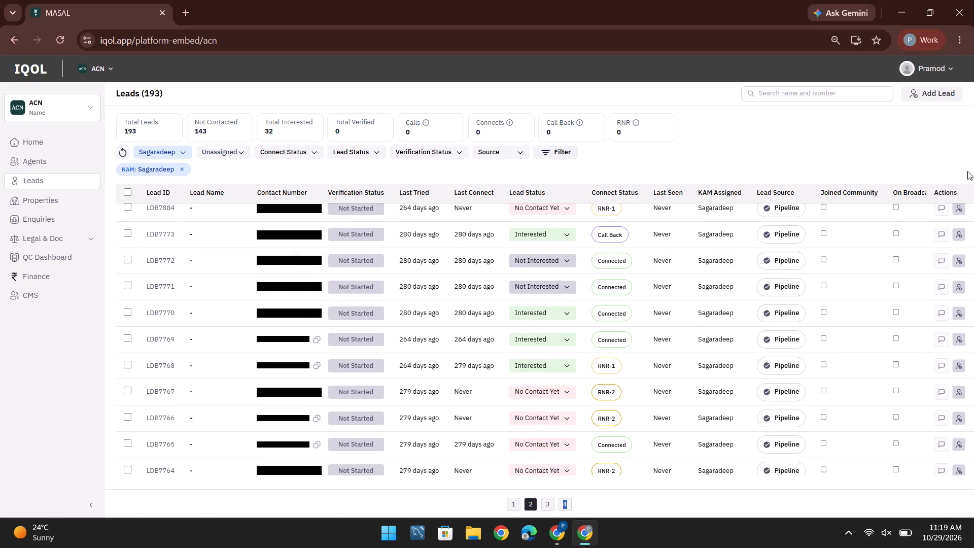
left_click(936, 260)
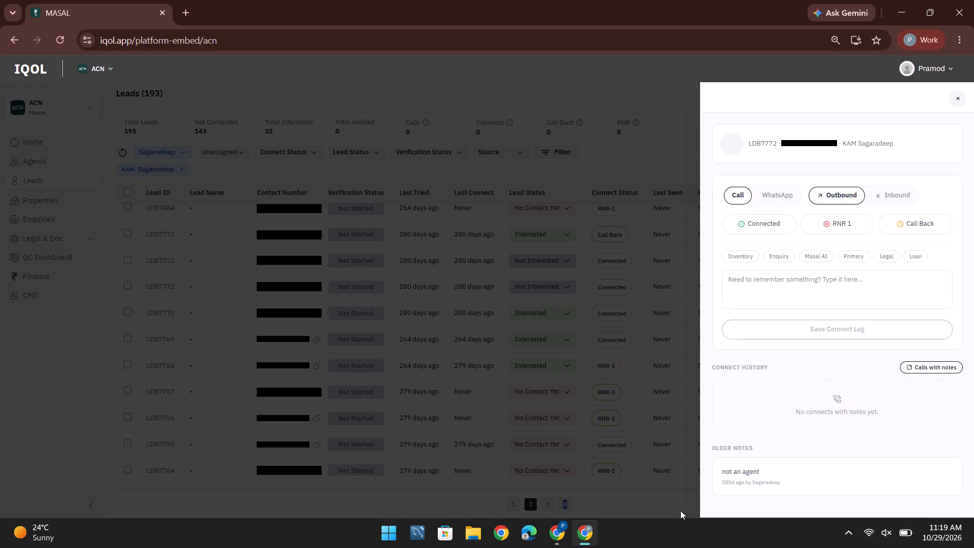
left_click(680, 510)
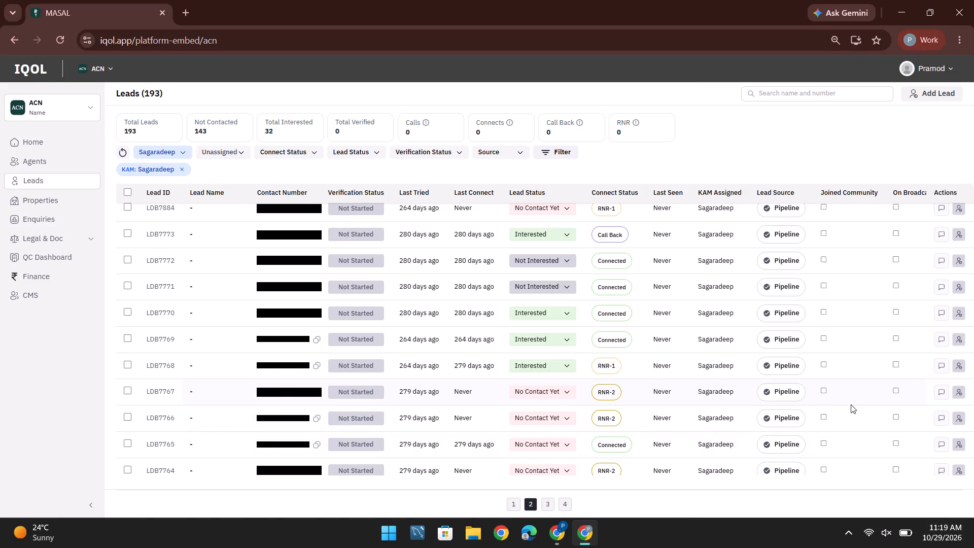
left_click(944, 394)
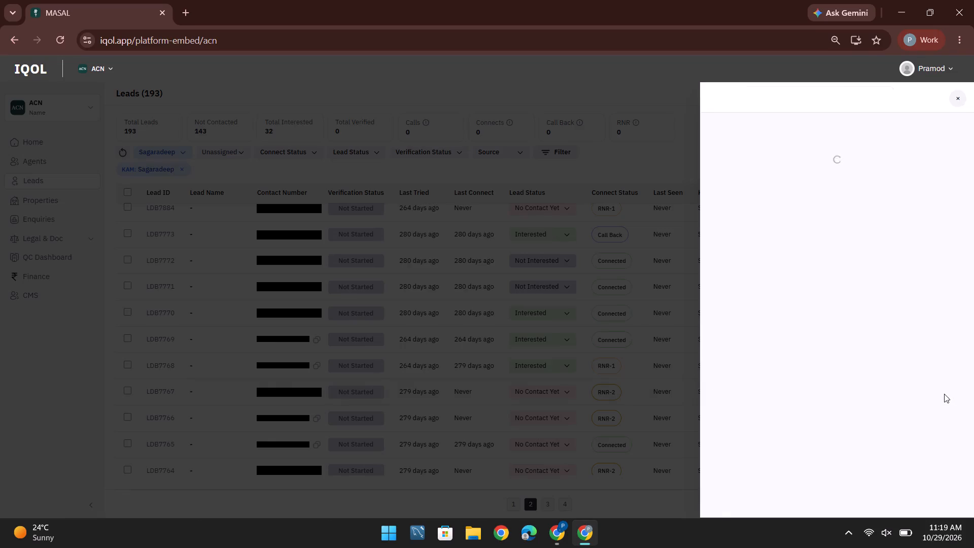
left_click(680, 512)
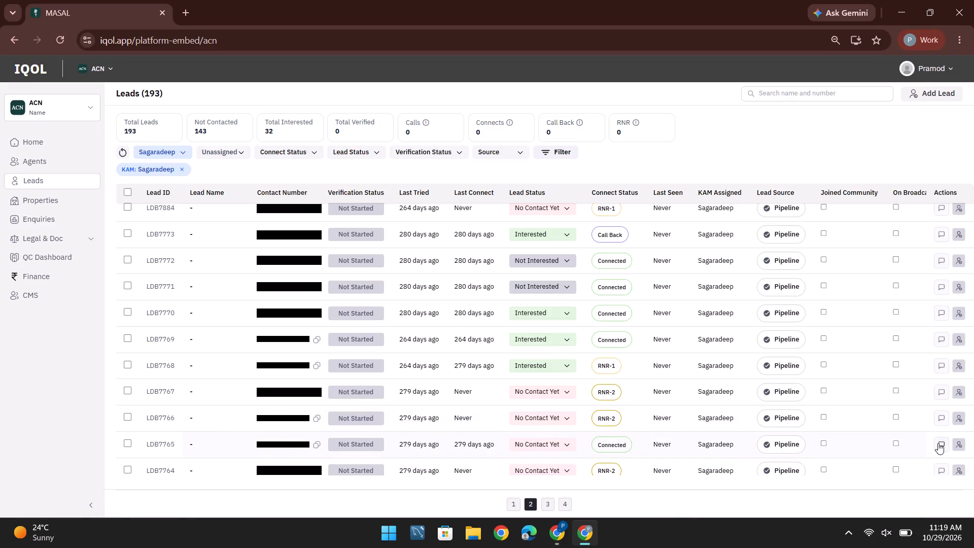
left_click(938, 443)
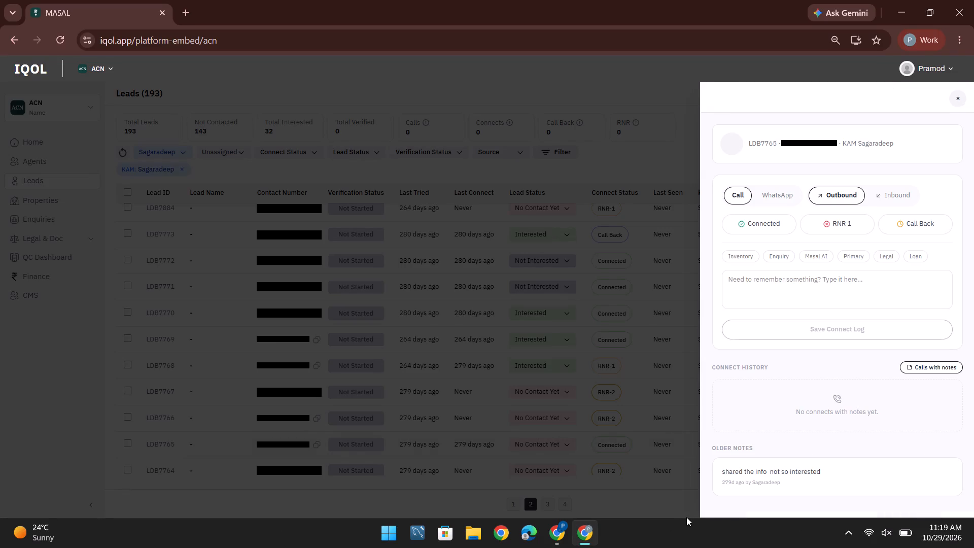
double_click(674, 513)
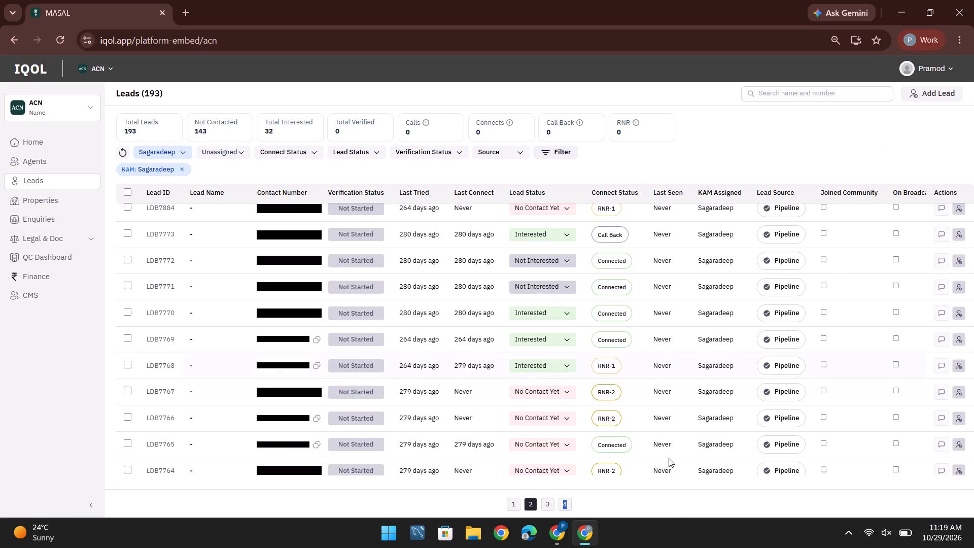
left_click(620, 499)
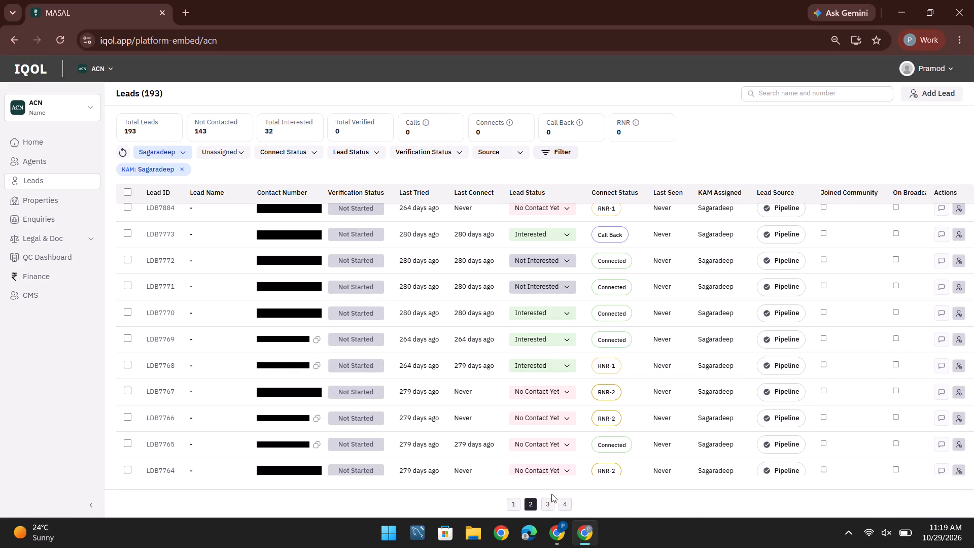
left_click(547, 504)
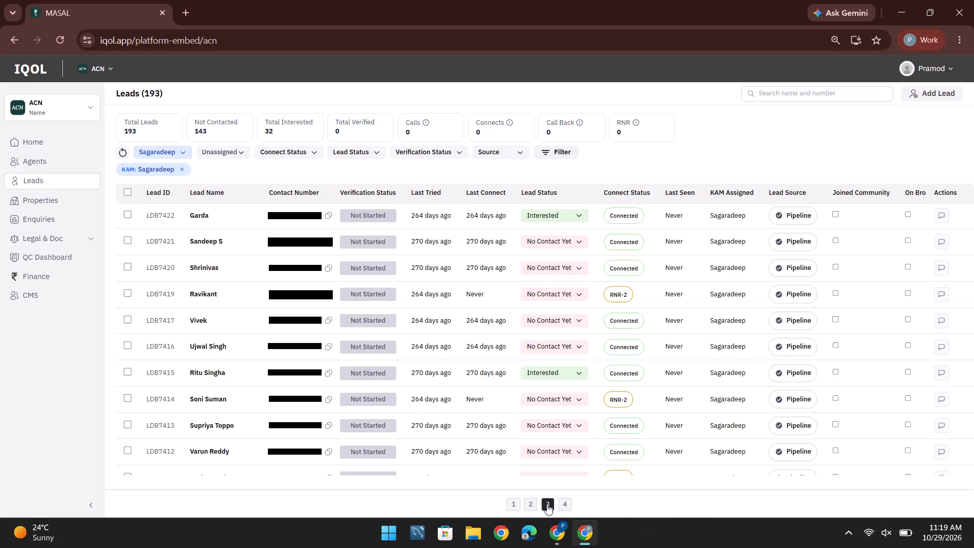
left_click(939, 244)
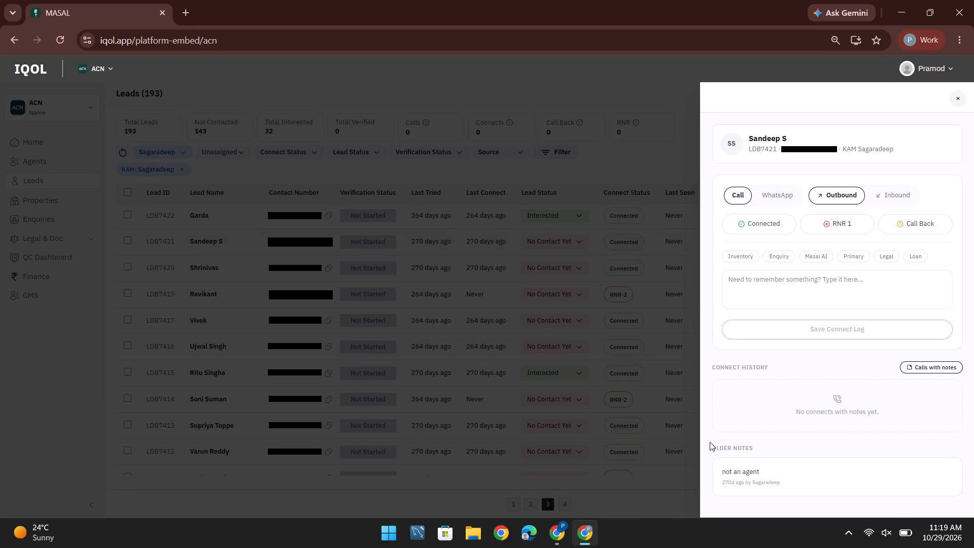
left_click(675, 468)
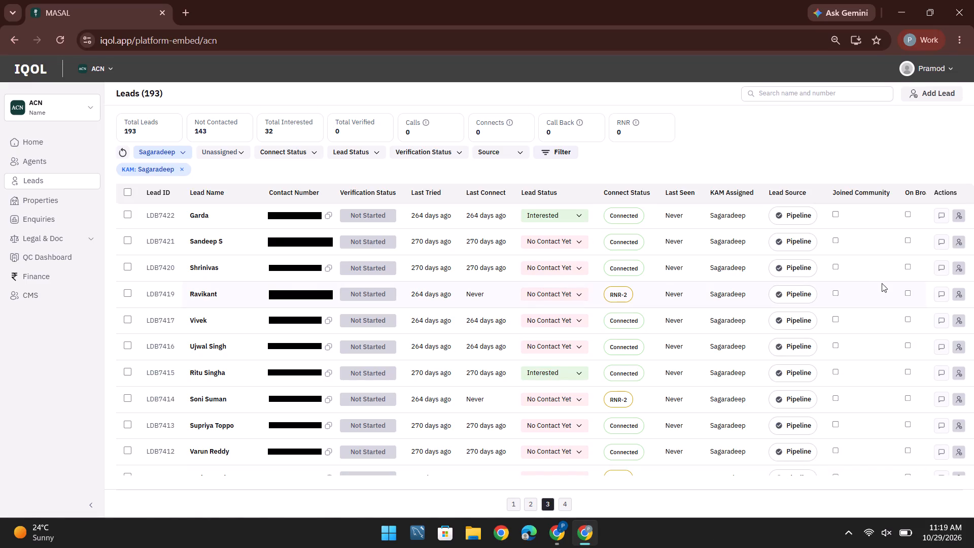
left_click(936, 268)
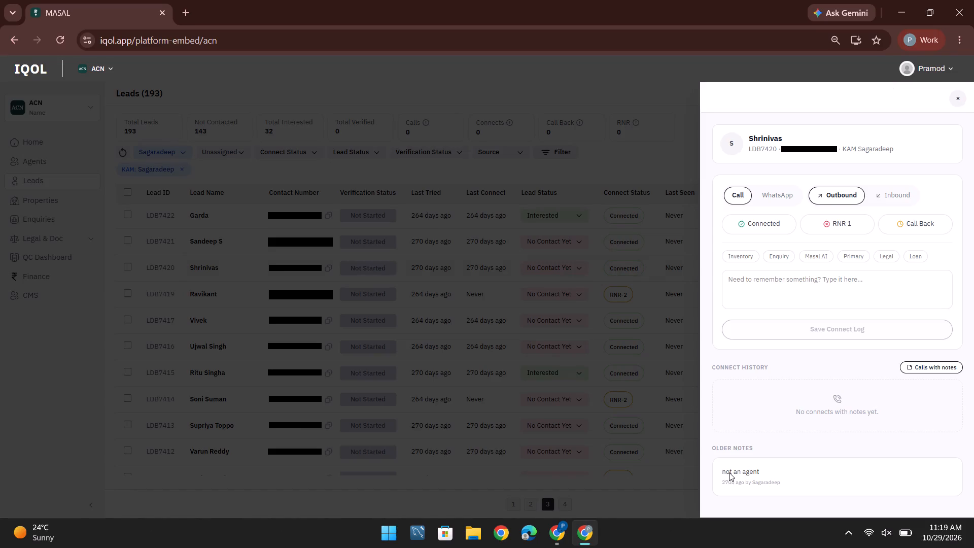
left_click(683, 510)
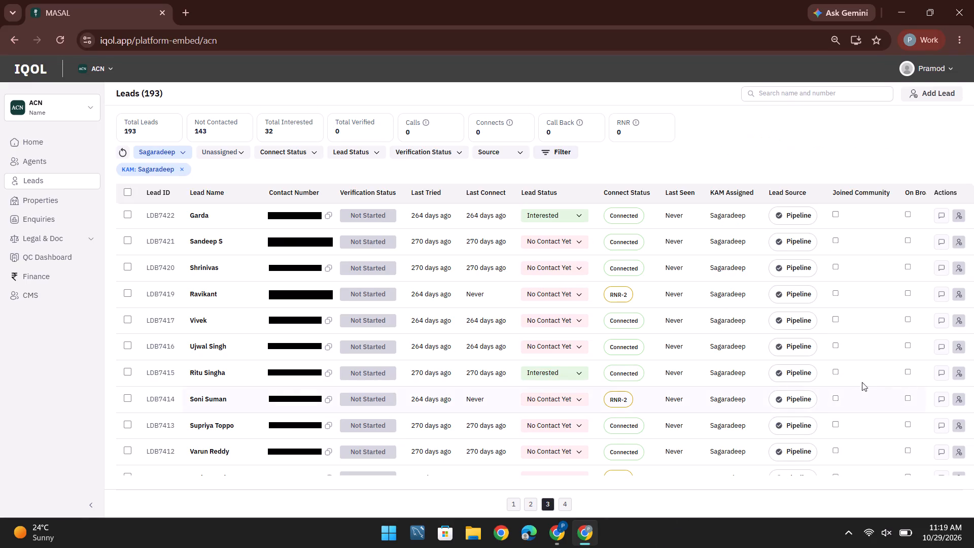
left_click(942, 295)
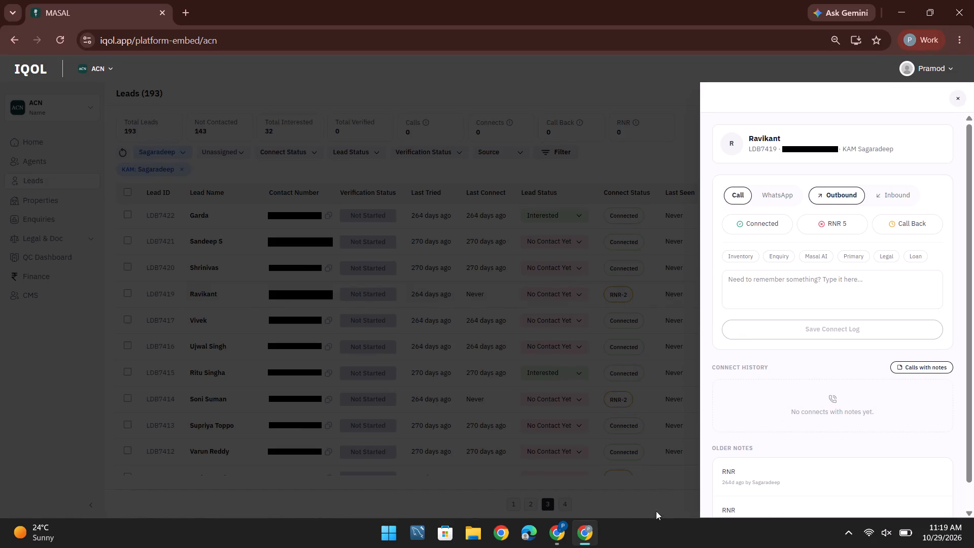
left_click(644, 512)
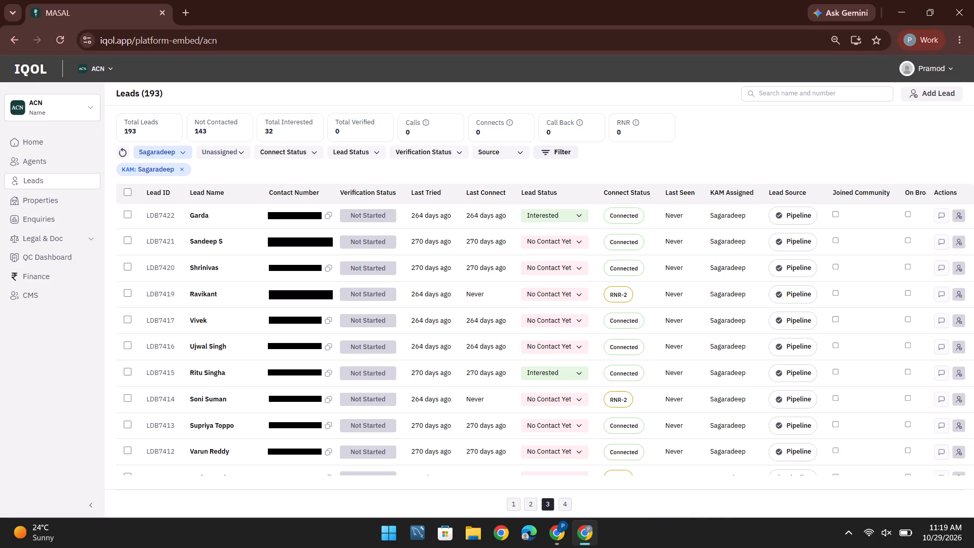
Clear the Sagaradeep KAM filter and filter the leads by KAM Pramod instead.
left_click(179, 169)
left_click(176, 154)
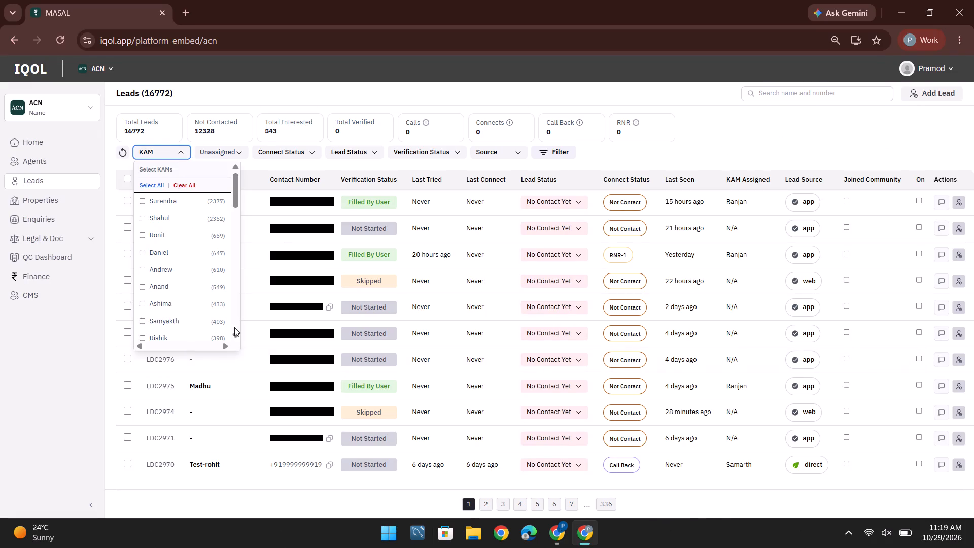
triple_click(234, 332)
left_click(234, 332)
left_click(234, 332)
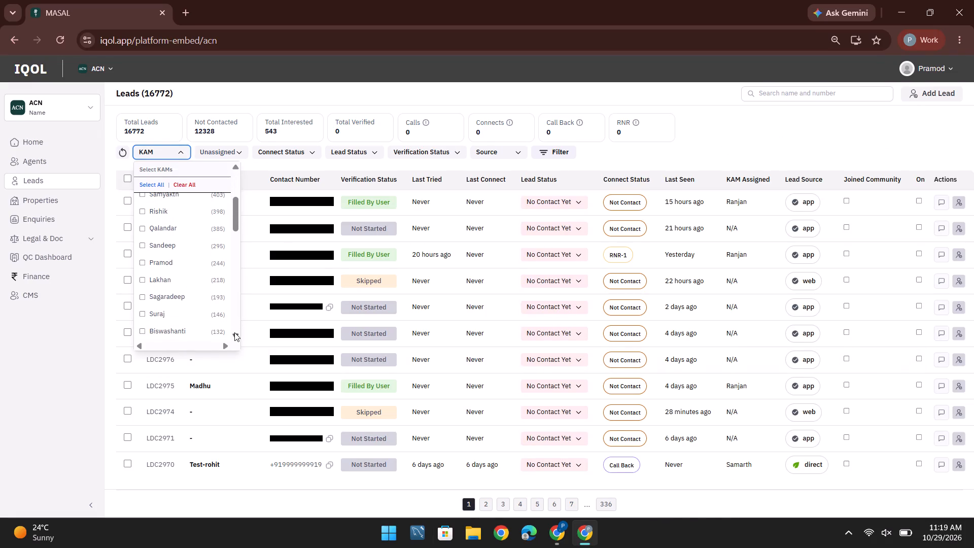
left_click(210, 267)
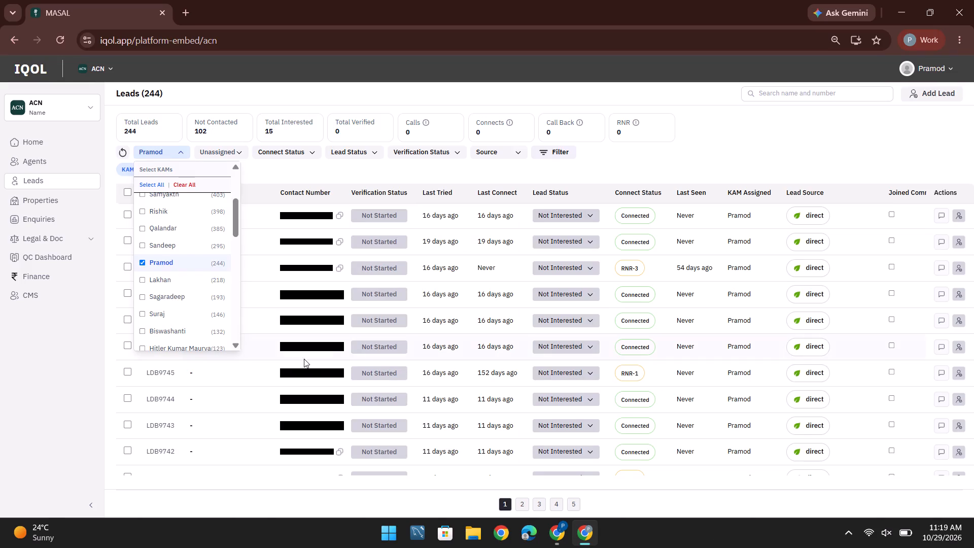
left_click(663, 157)
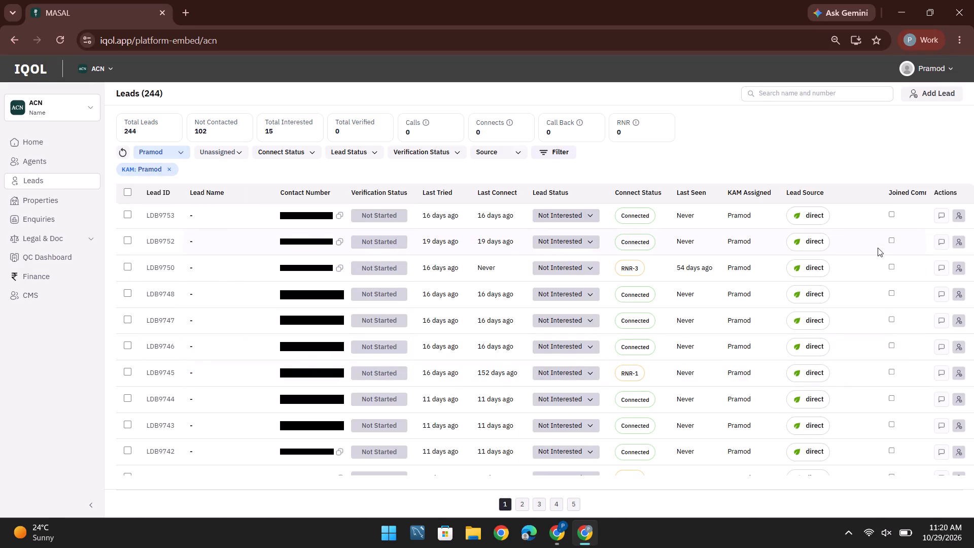
left_click(937, 215)
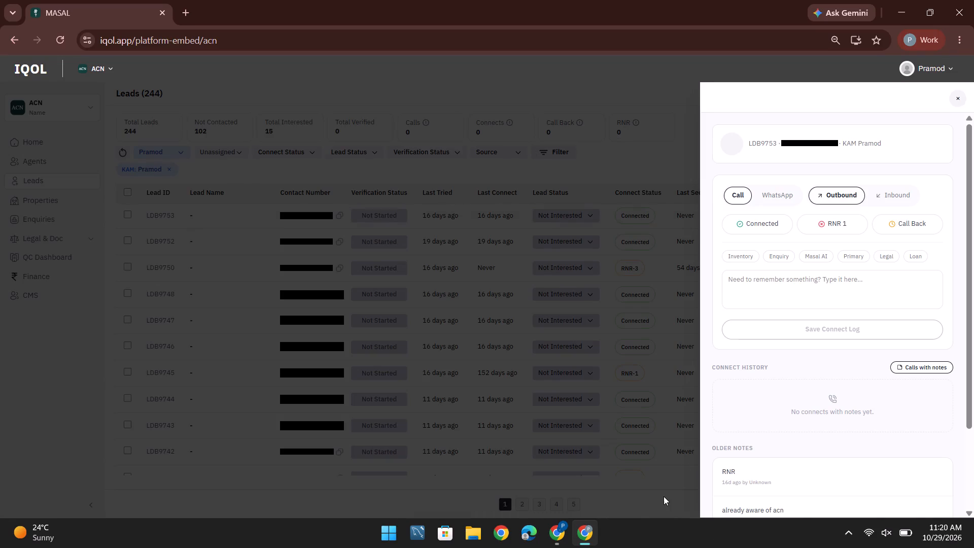
left_click(664, 496)
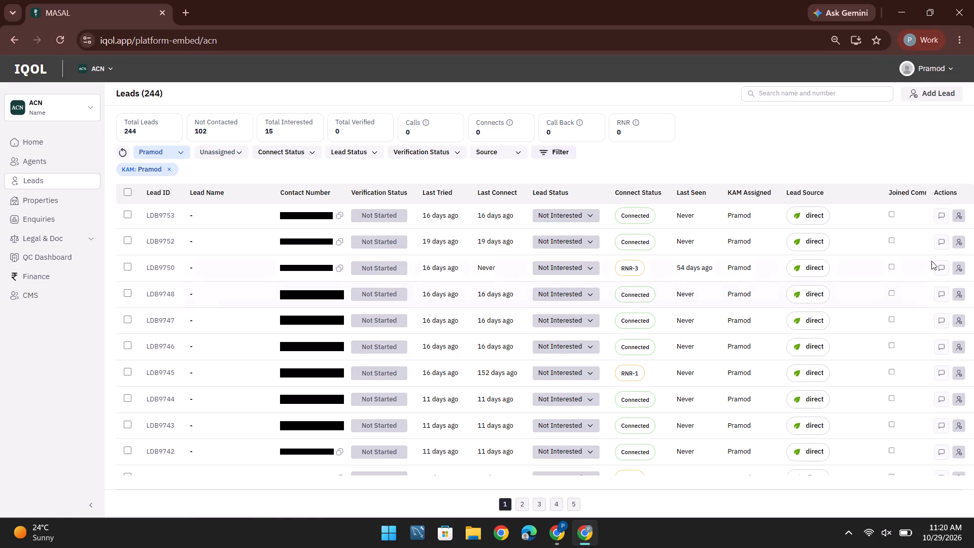
left_click(938, 244)
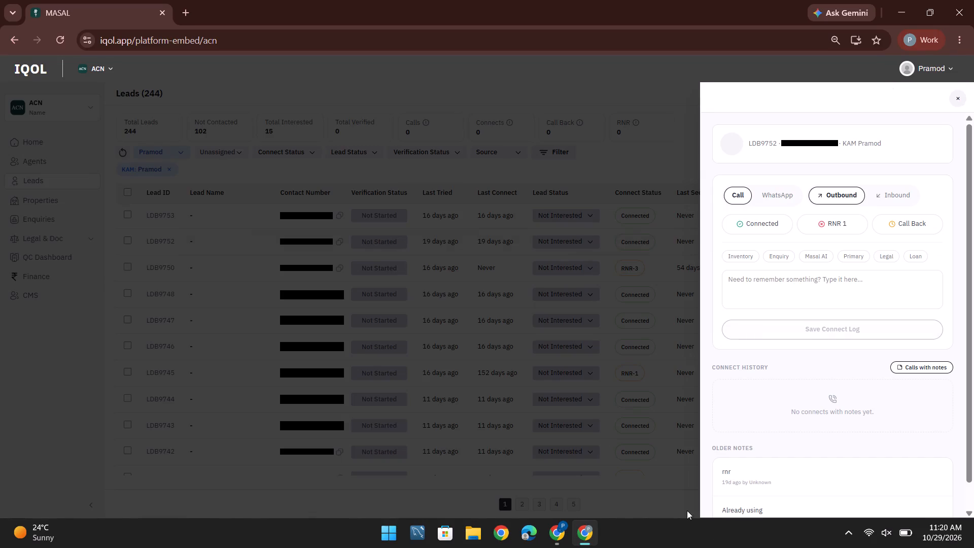
left_click(687, 510)
left_click(940, 273)
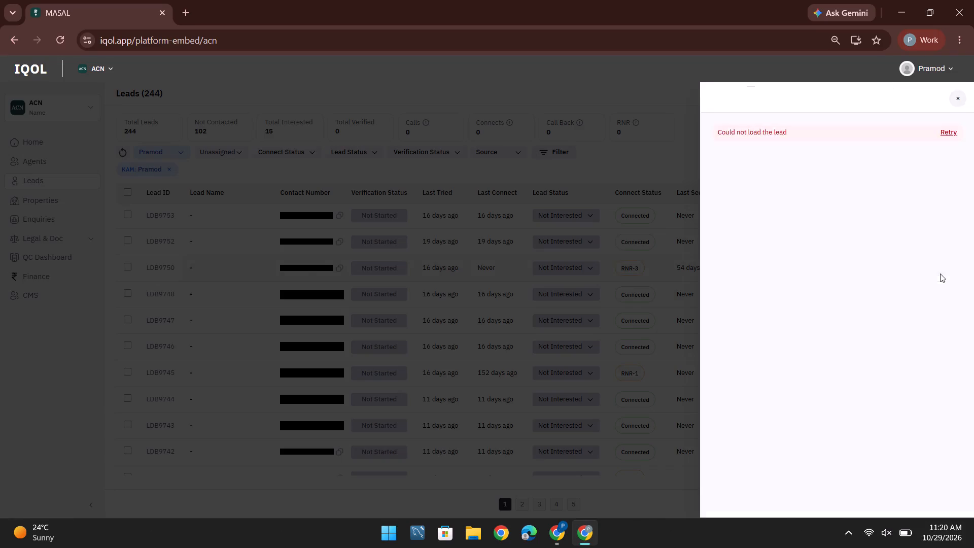
left_click(656, 510)
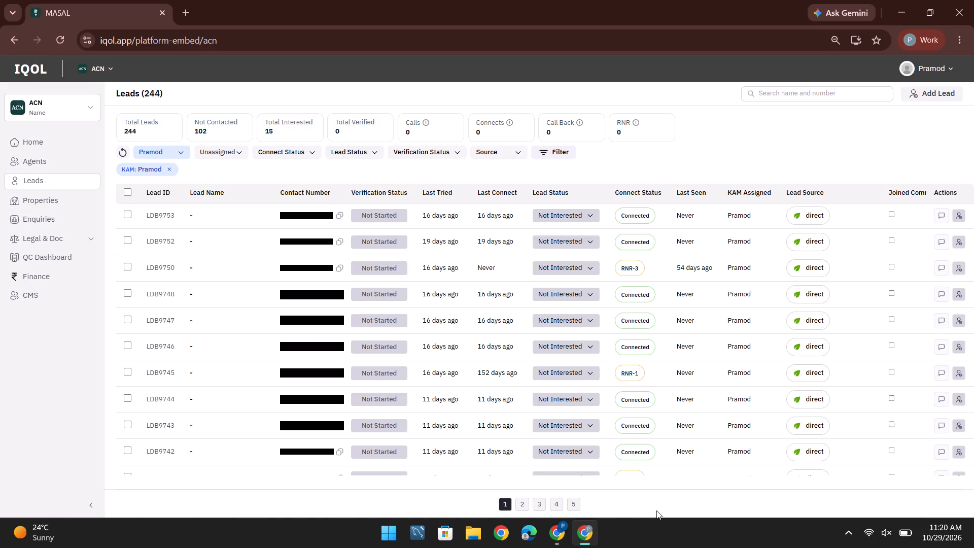
left_click(656, 510)
scroll(721, 360, "down", 1)
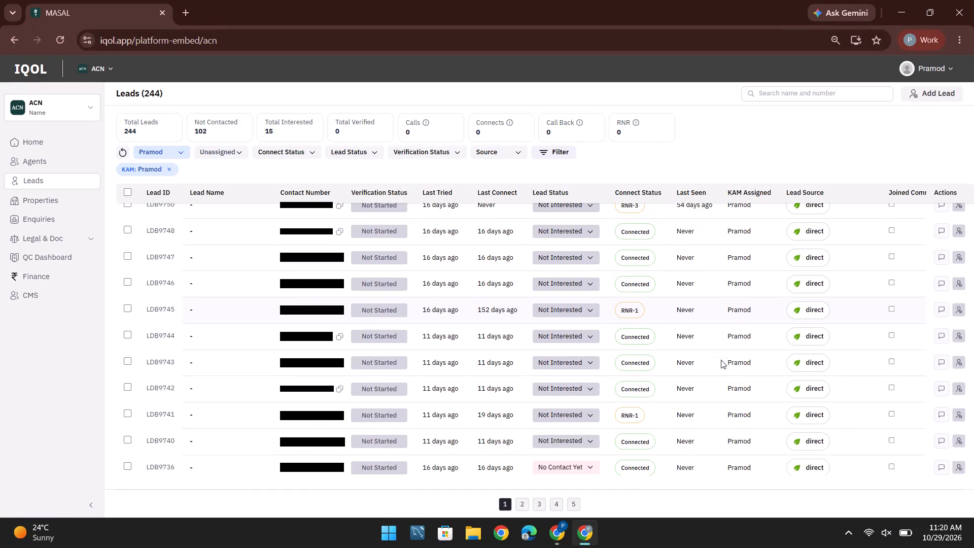
scroll(721, 360, "down", 2)
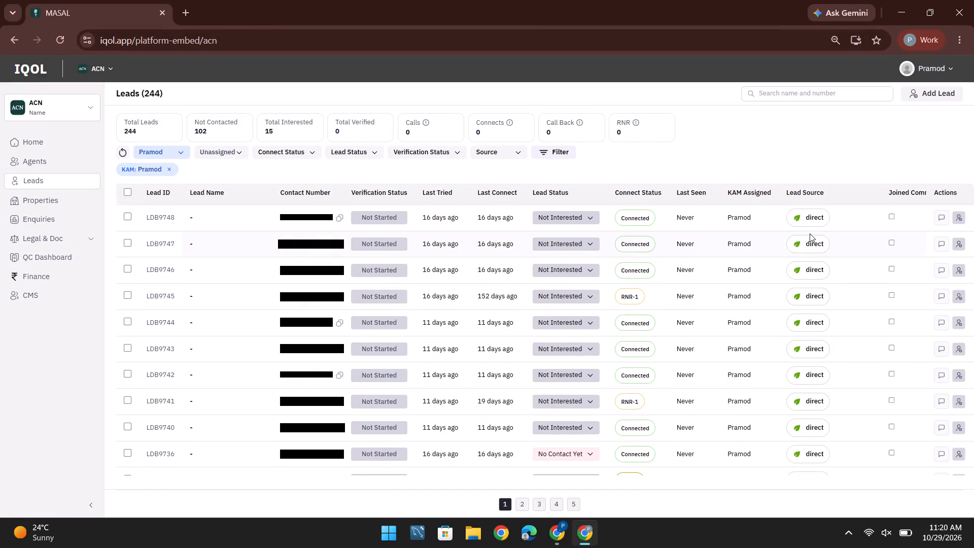
left_click(940, 217)
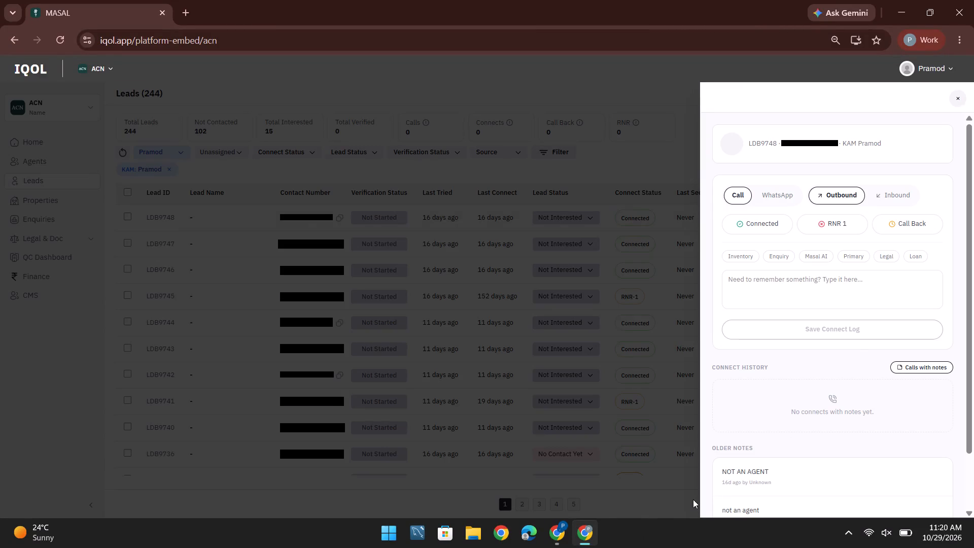
left_click(673, 512)
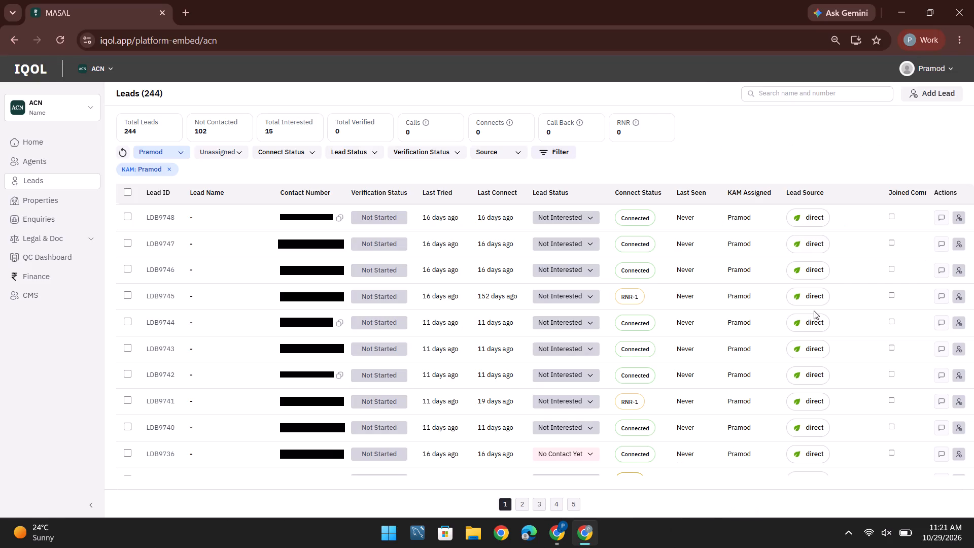
left_click_drag(970, 228, 959, 233)
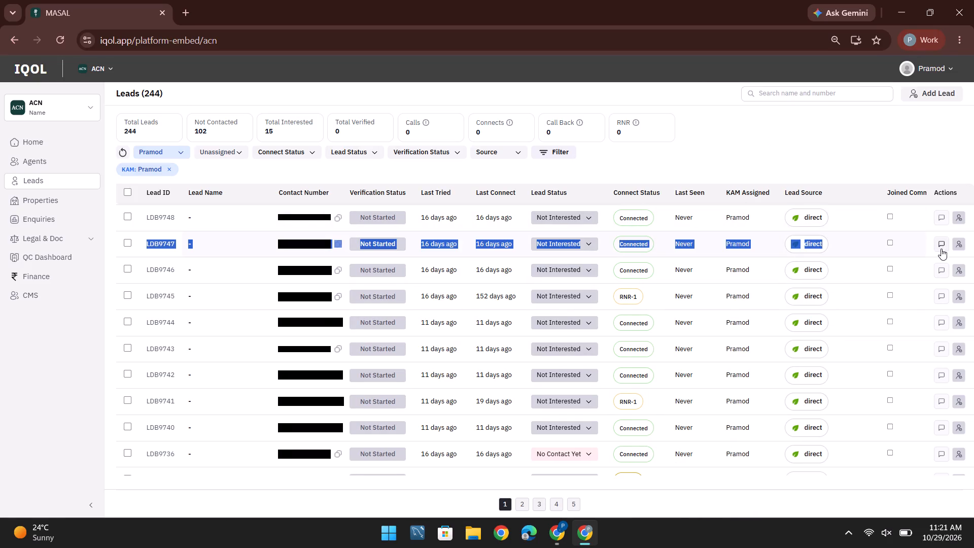
left_click(941, 249)
left_click(693, 499)
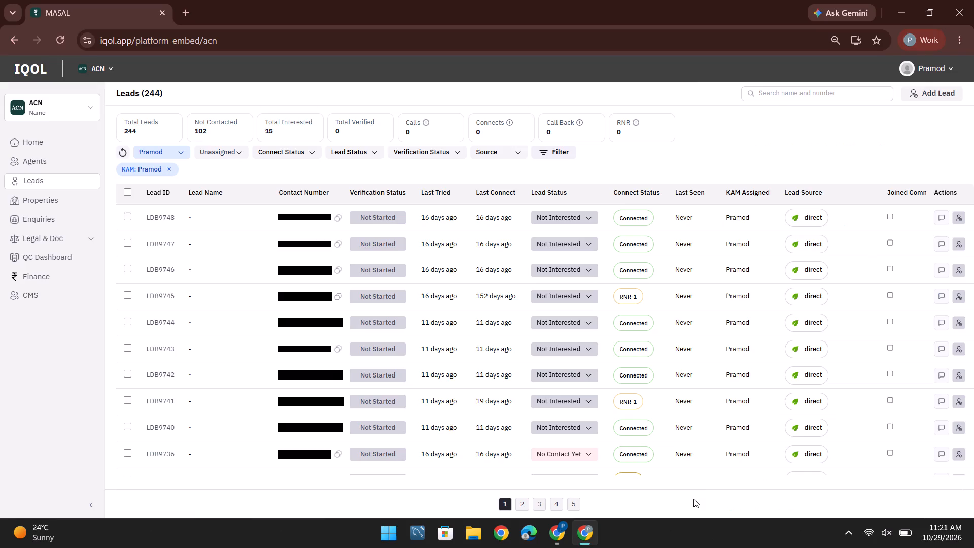
scroll(775, 402, "down", 1)
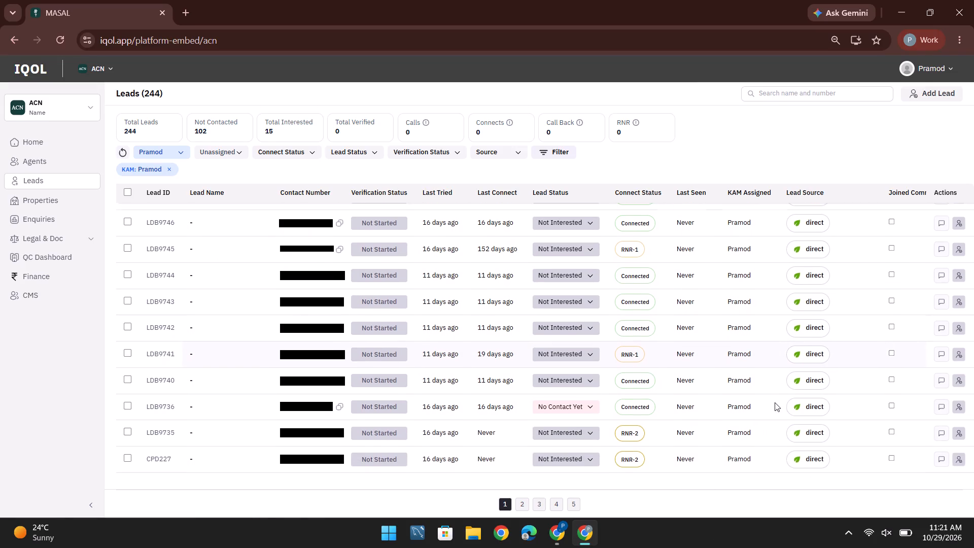
left_click(941, 222)
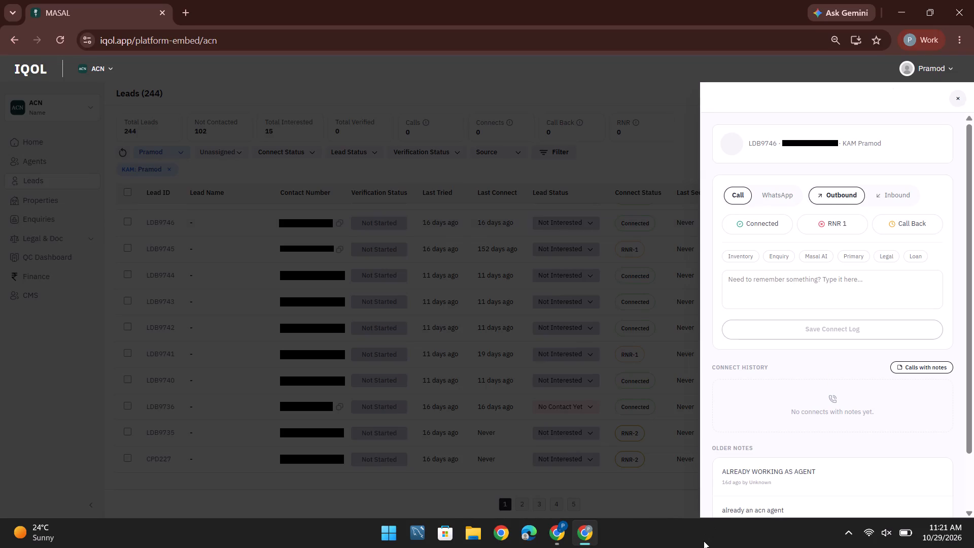
left_click(673, 486)
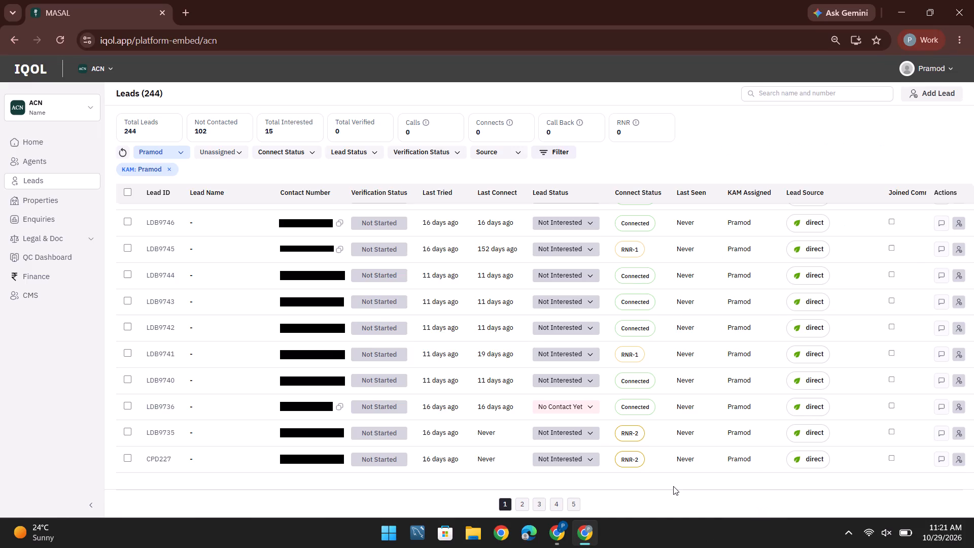
scroll(739, 398, "down", 1)
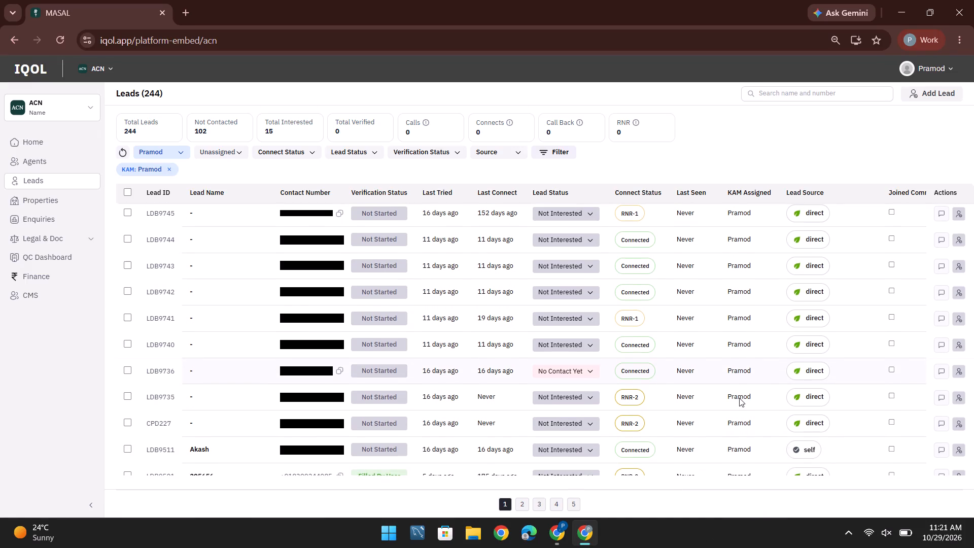
left_click(940, 212)
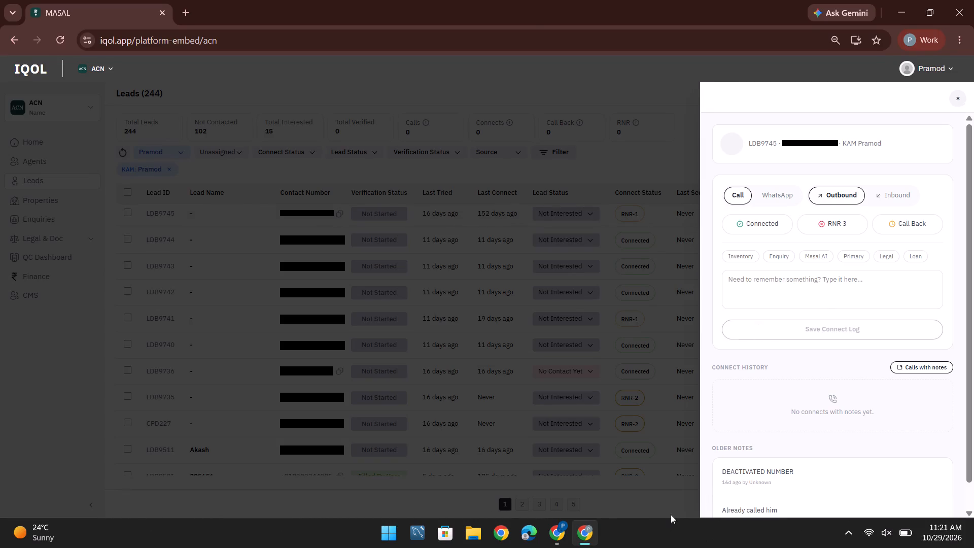
left_click(671, 515)
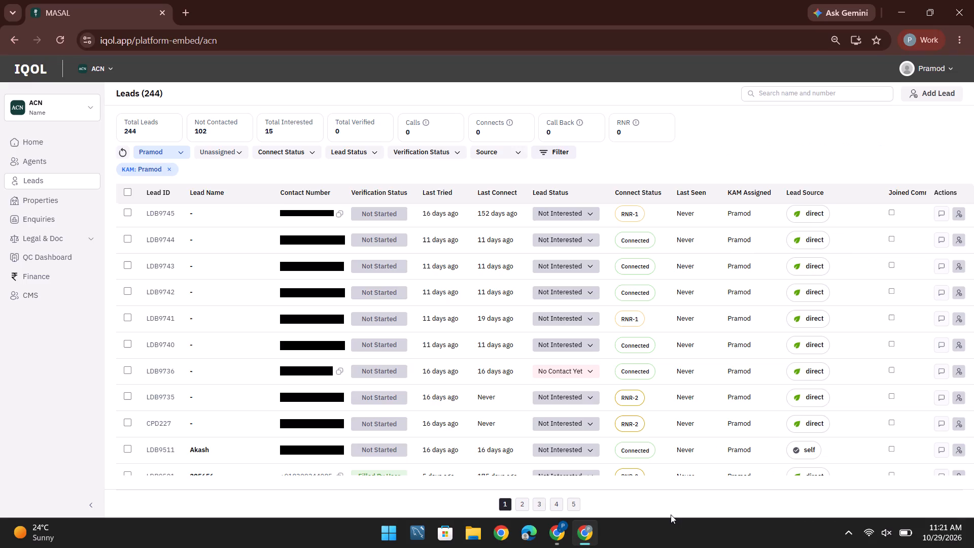
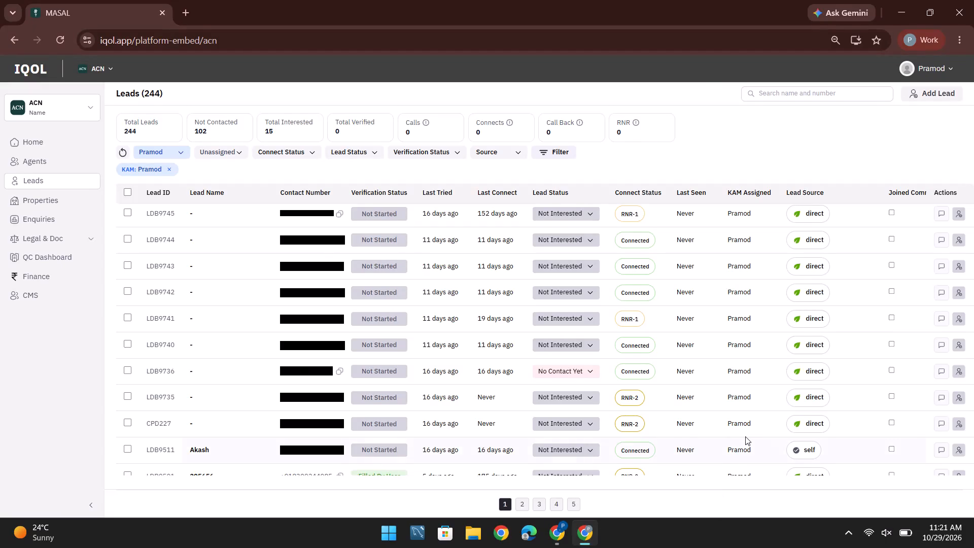
scroll(746, 434, "down", 1)
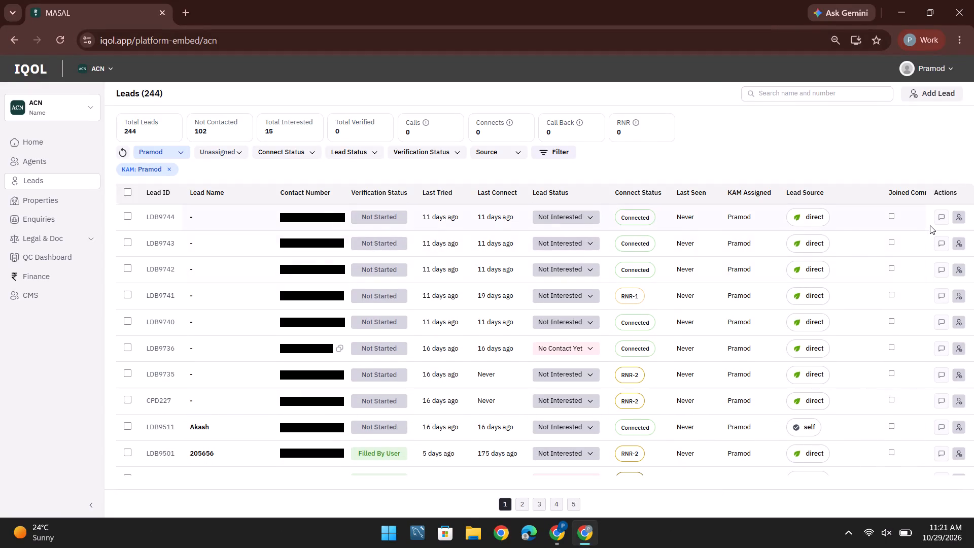
left_click(941, 219)
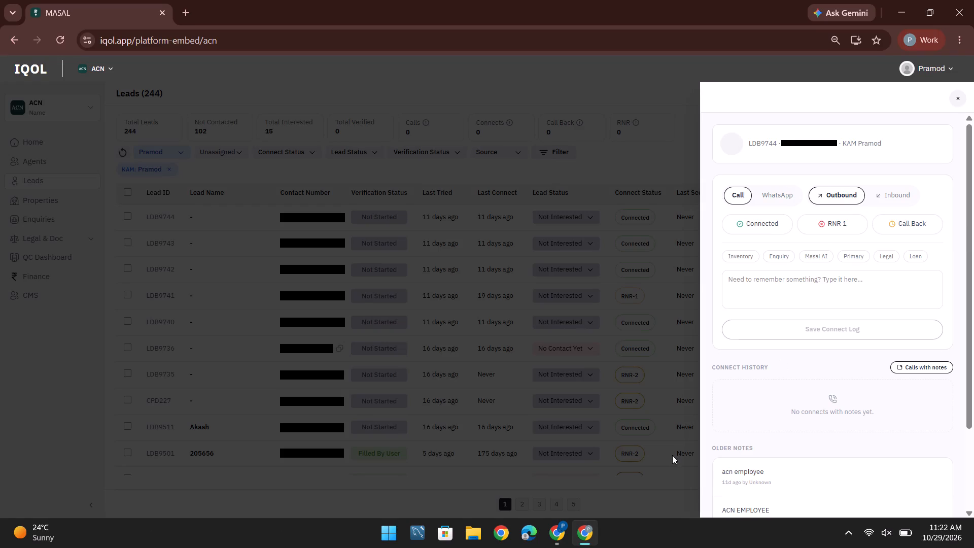
left_click(672, 471)
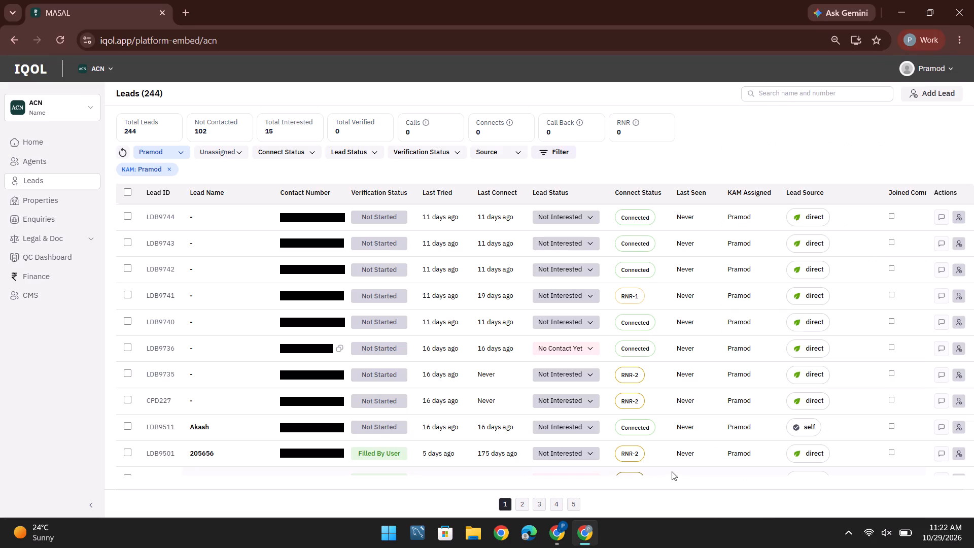
scroll(714, 433, "down", 1)
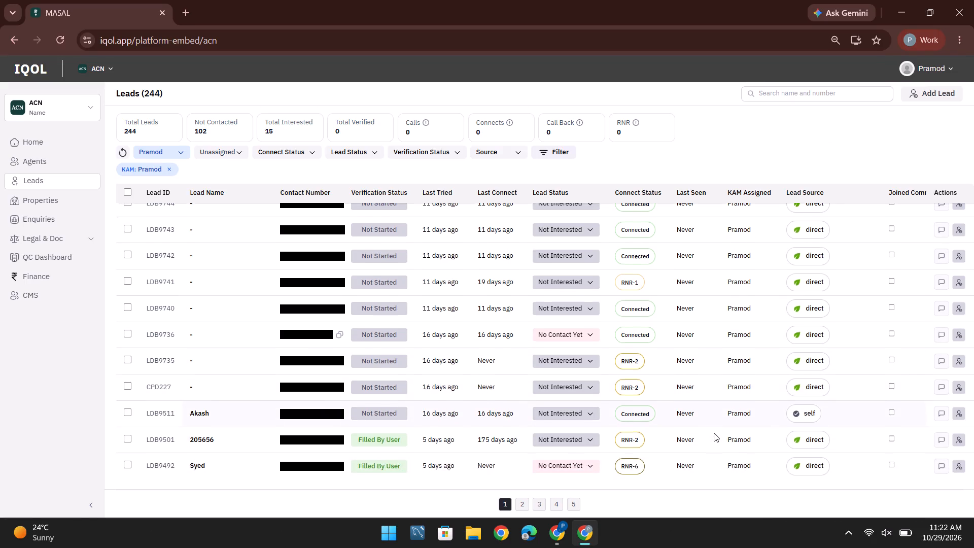
scroll(714, 433, "down", 1)
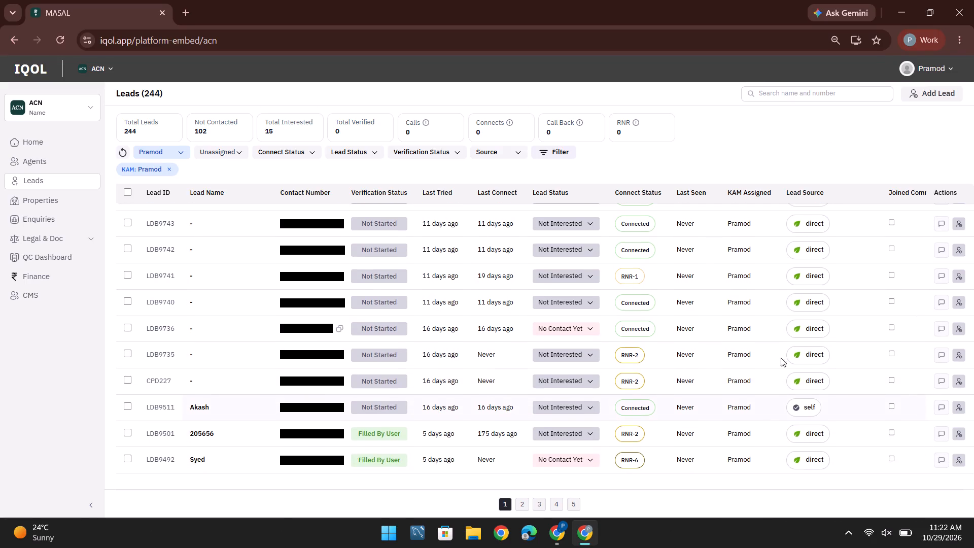
left_click(940, 226)
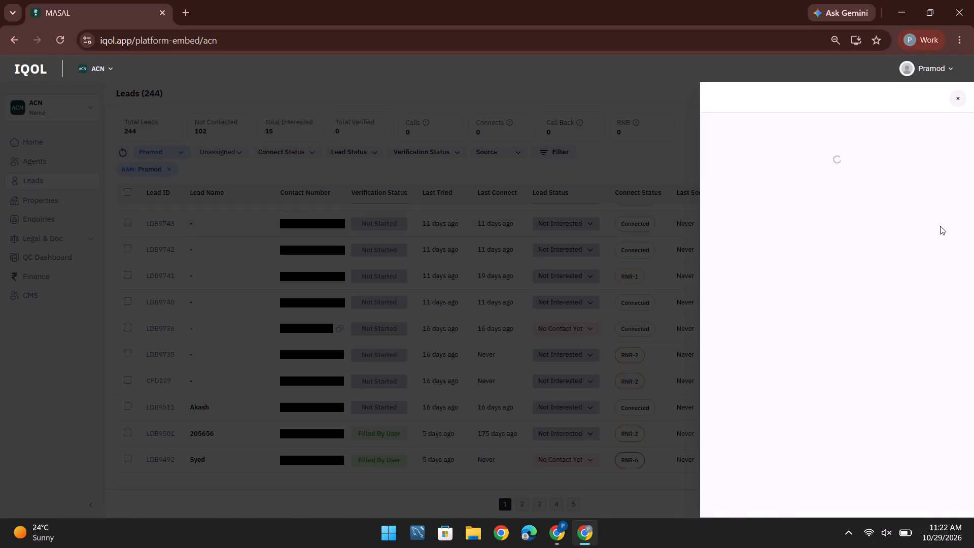
left_click(678, 509)
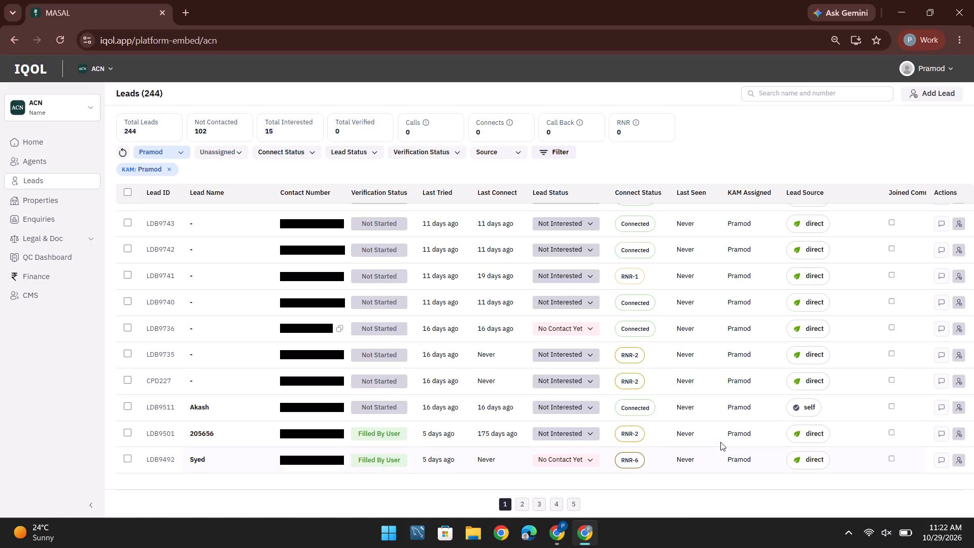
scroll(721, 432, "down", 1)
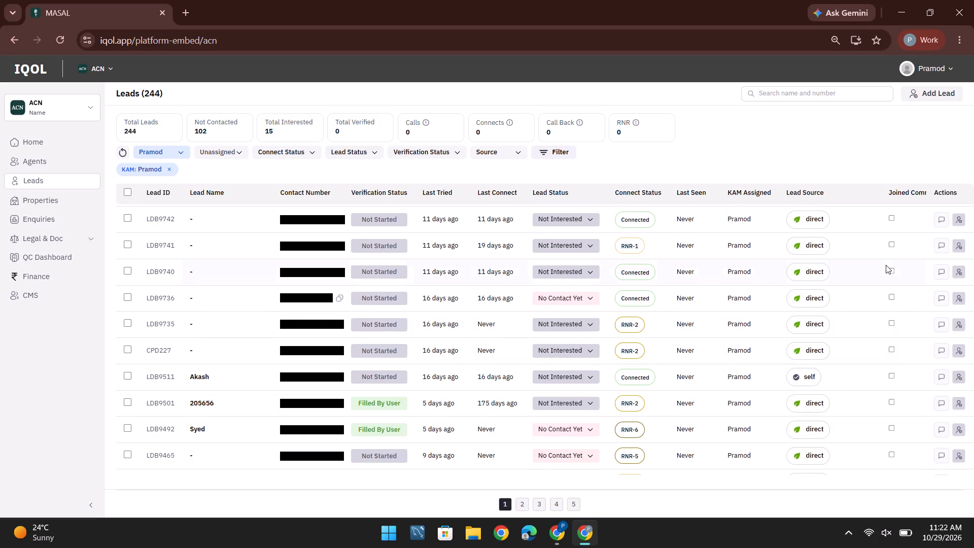
left_click(941, 218)
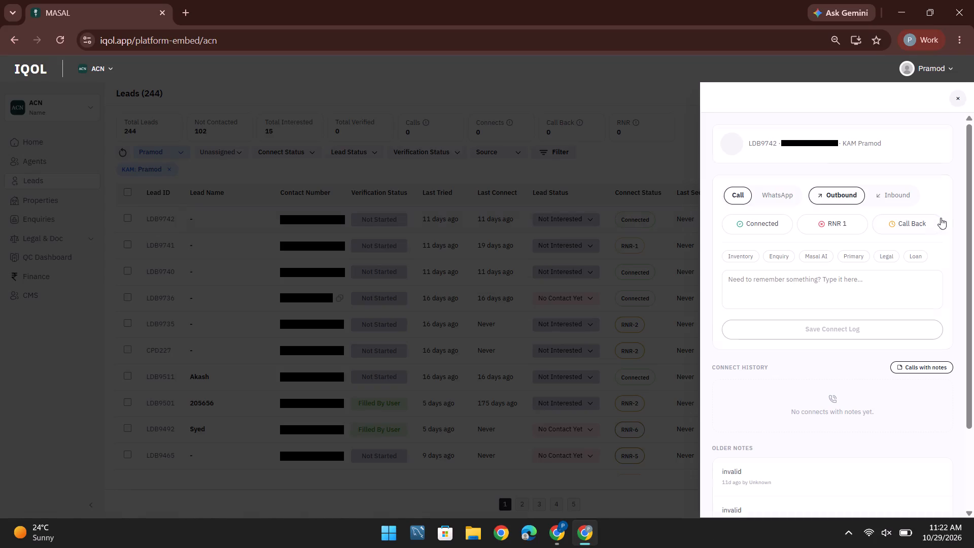
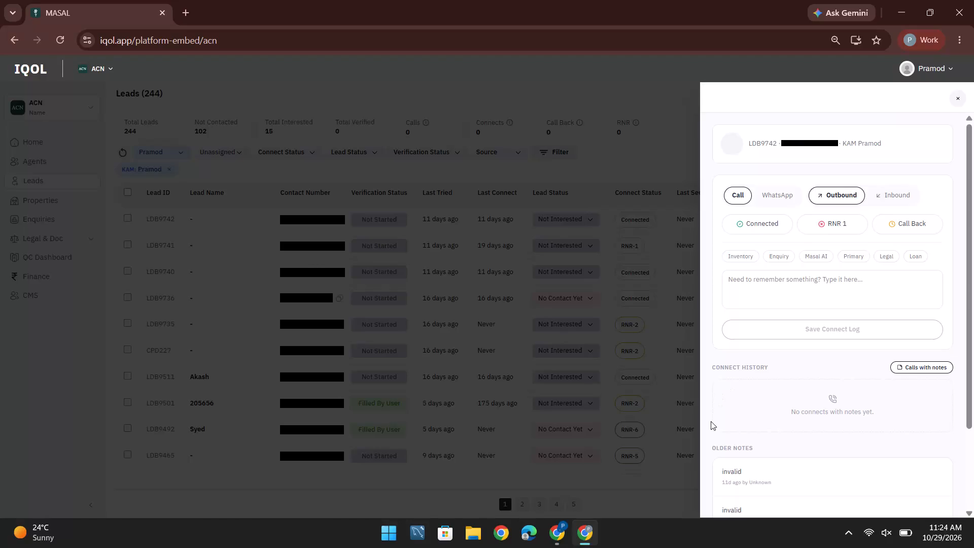
left_click(669, 487)
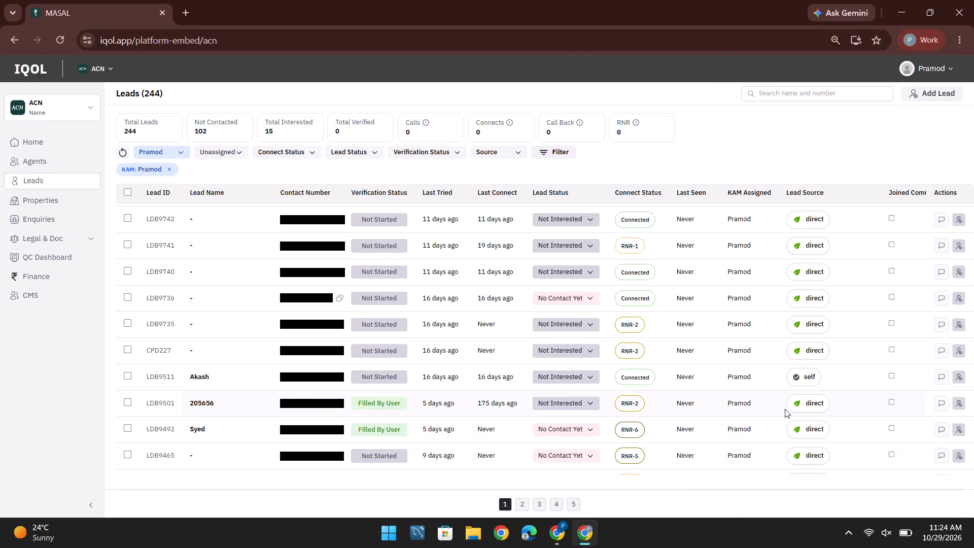
scroll(785, 409, "down", 2)
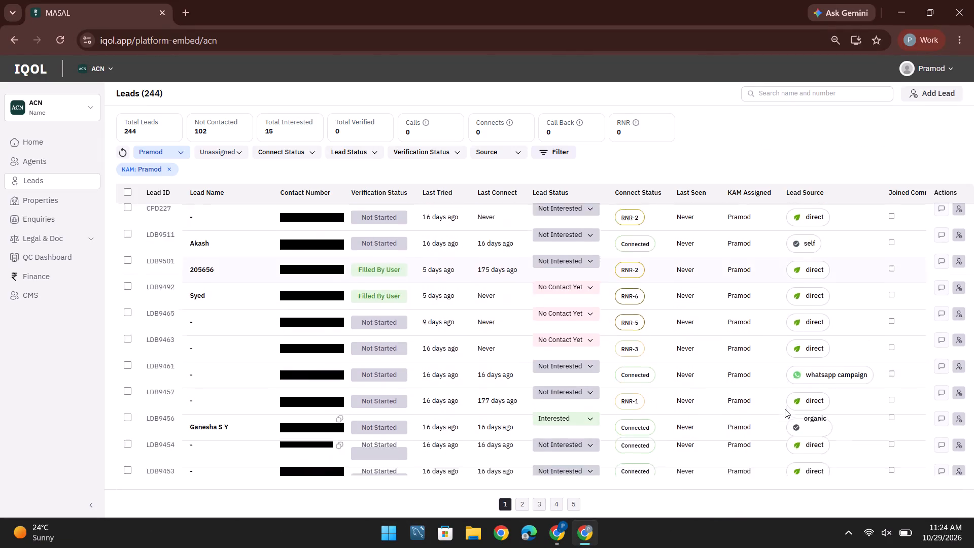
scroll(785, 409, "up", 3)
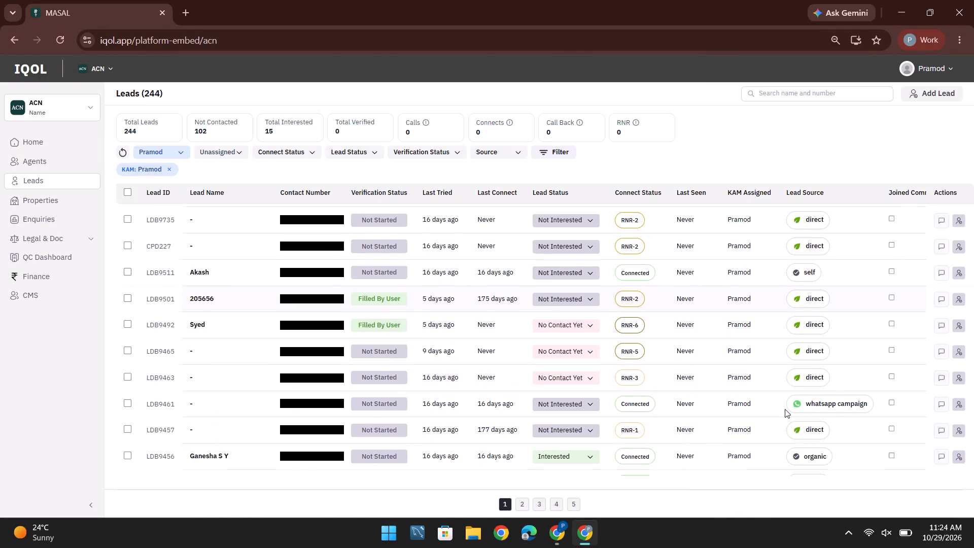
scroll(785, 409, "up", 2)
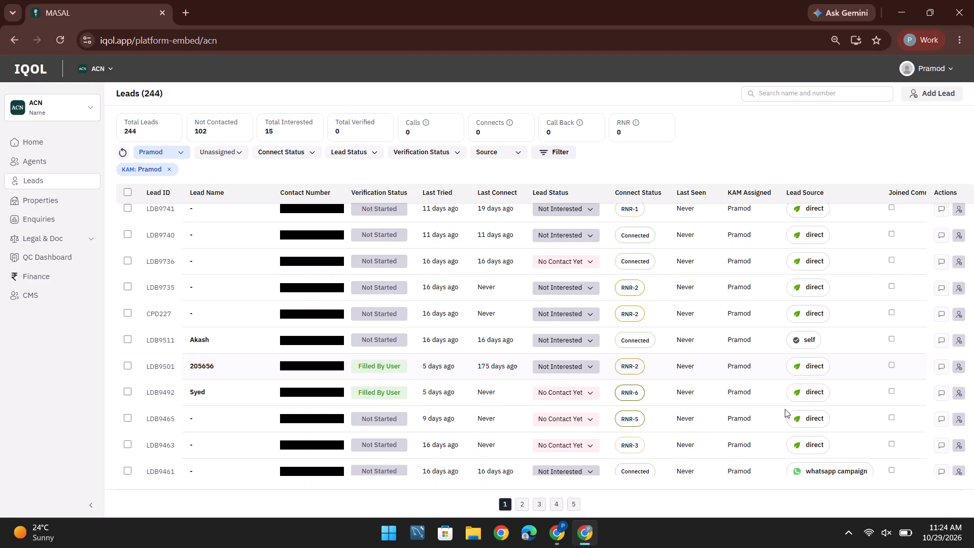
scroll(785, 409, "up", 1)
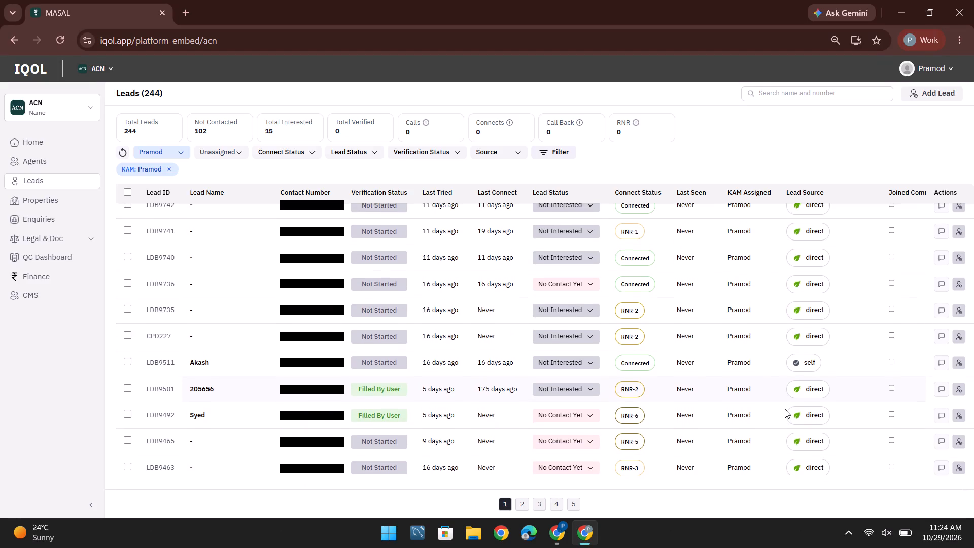
scroll(785, 409, "up", 1)
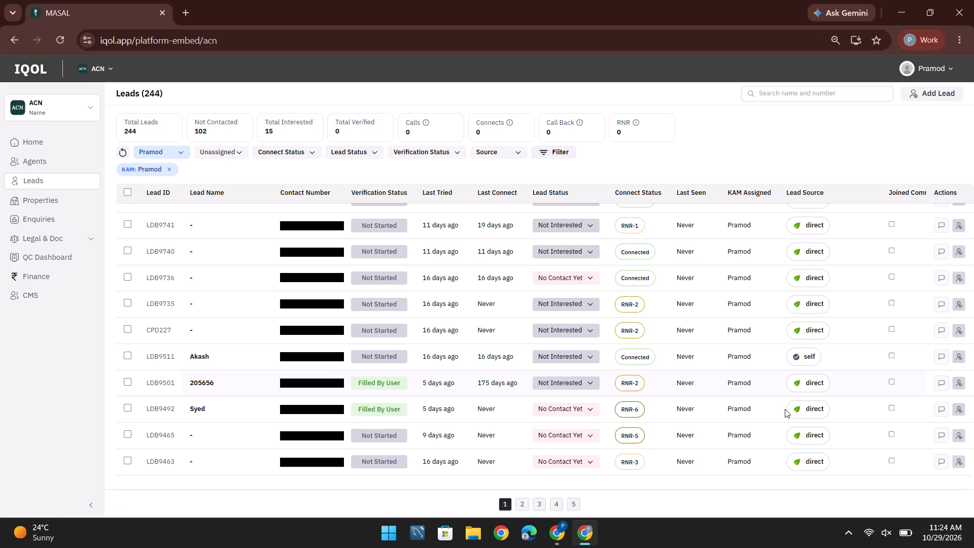
left_click(946, 220)
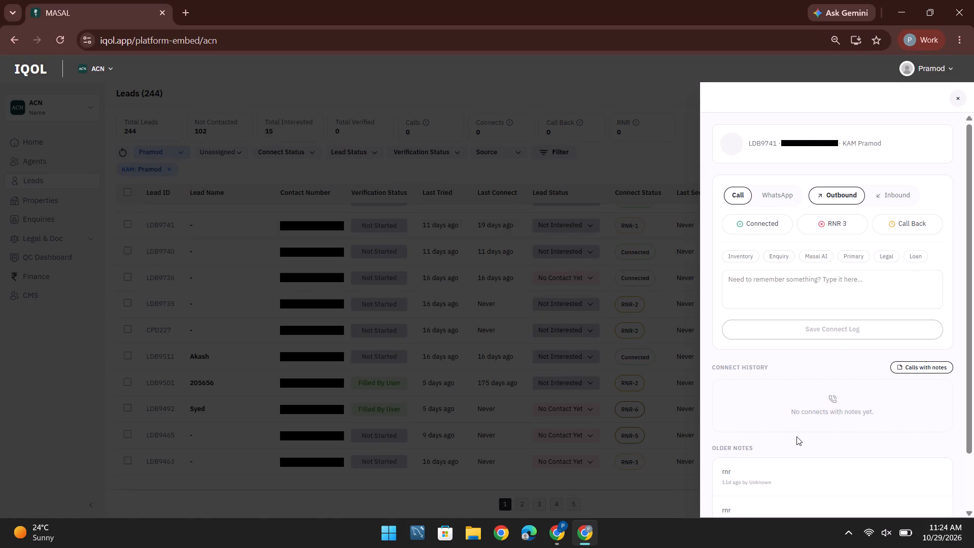
scroll(796, 436, "down", 3)
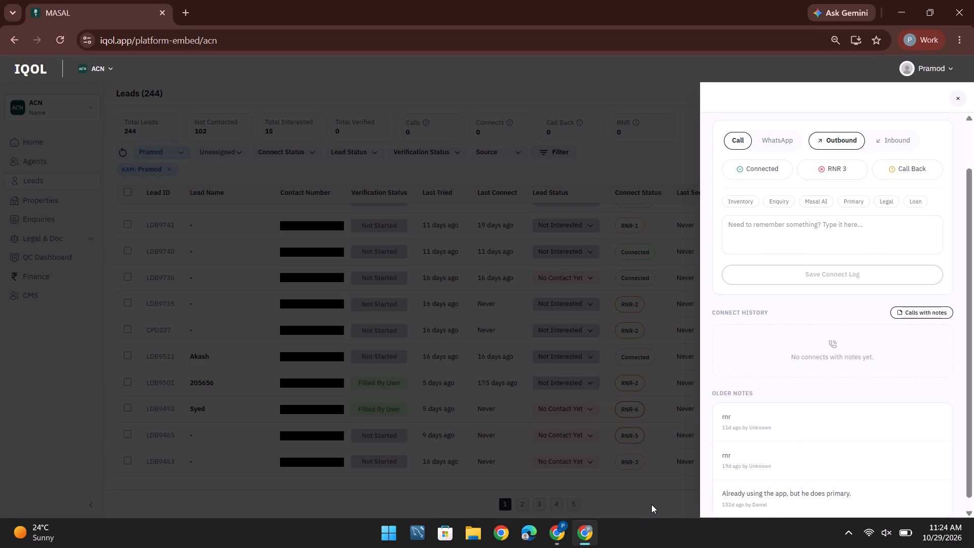
left_click(651, 504)
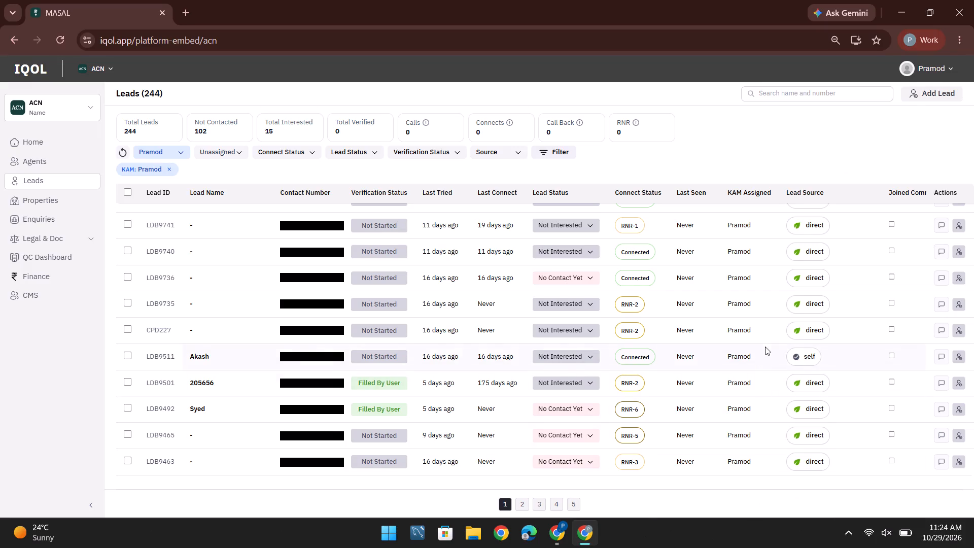
scroll(765, 347, "down", 1)
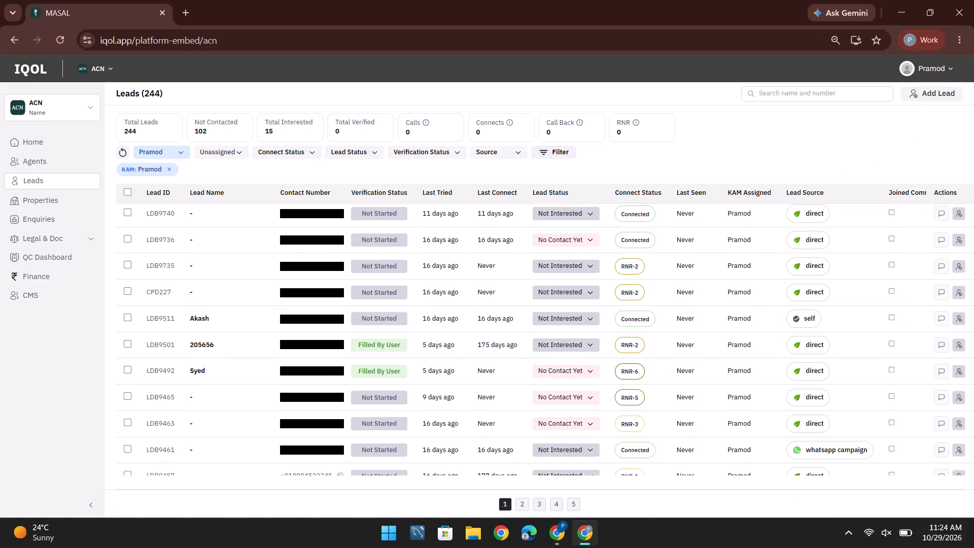
left_click(937, 207)
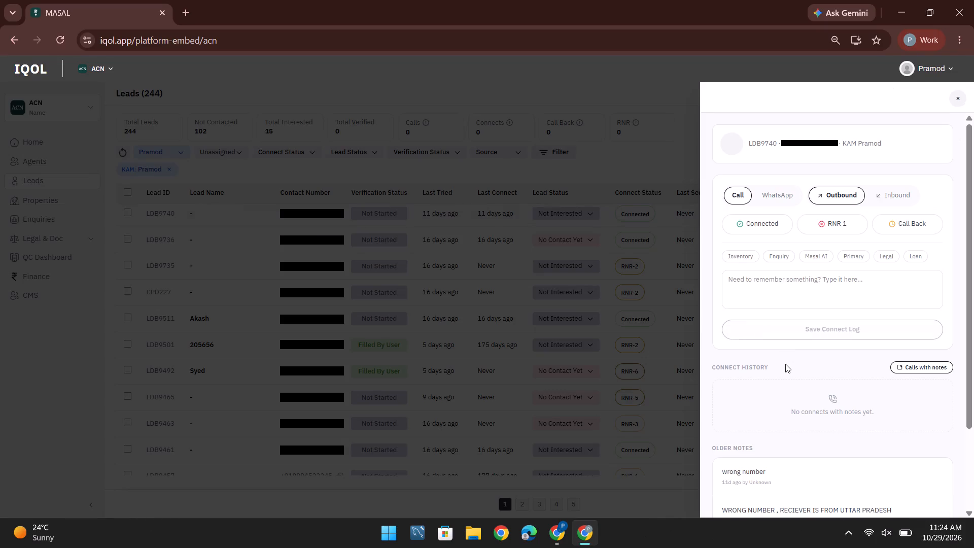
scroll(785, 364, "down", 2)
left_click(672, 491)
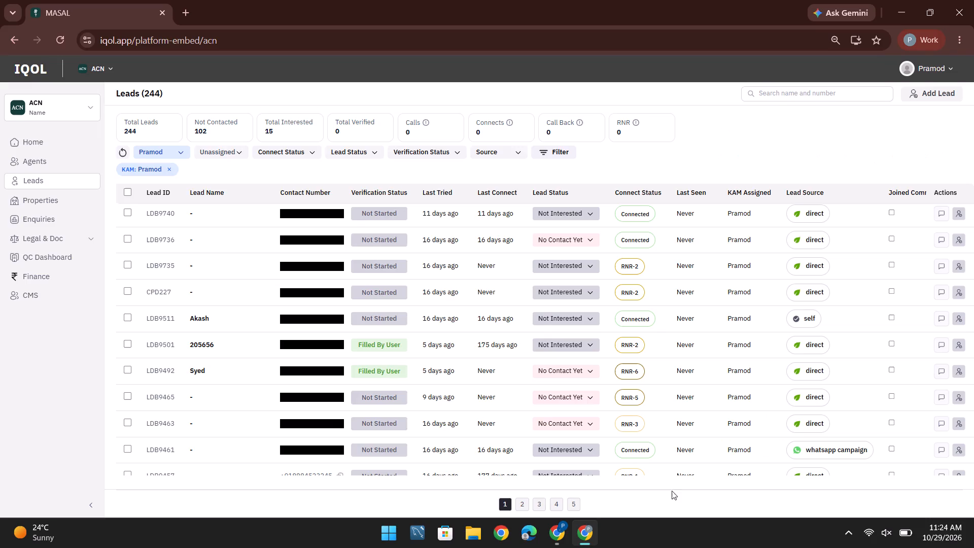
scroll(797, 345, "down", 1)
scroll(797, 345, "up", 1)
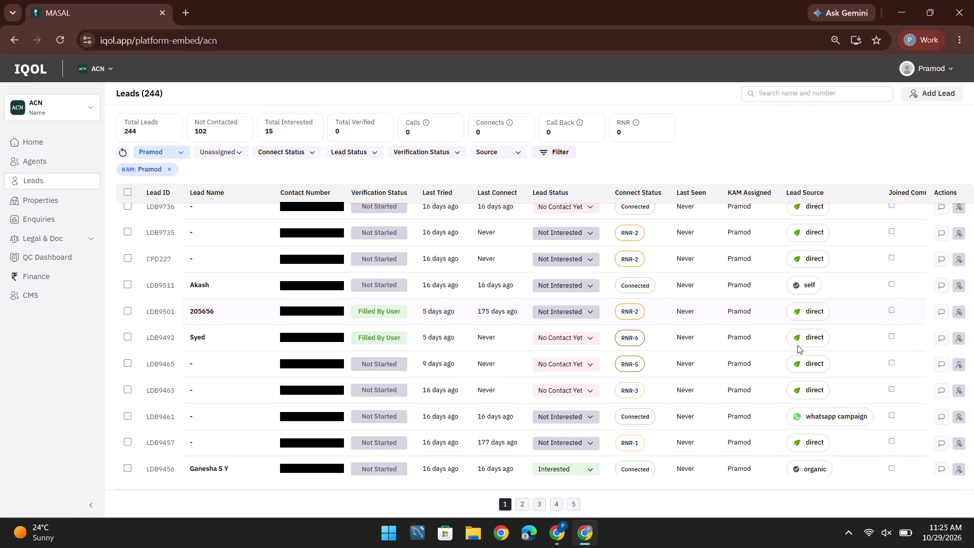
scroll(797, 345, "up", 1)
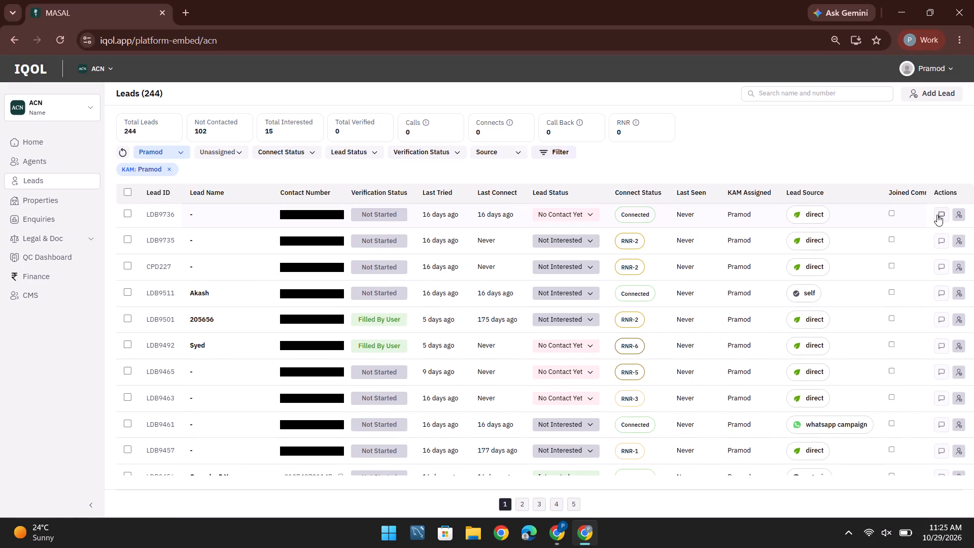
left_click(937, 215)
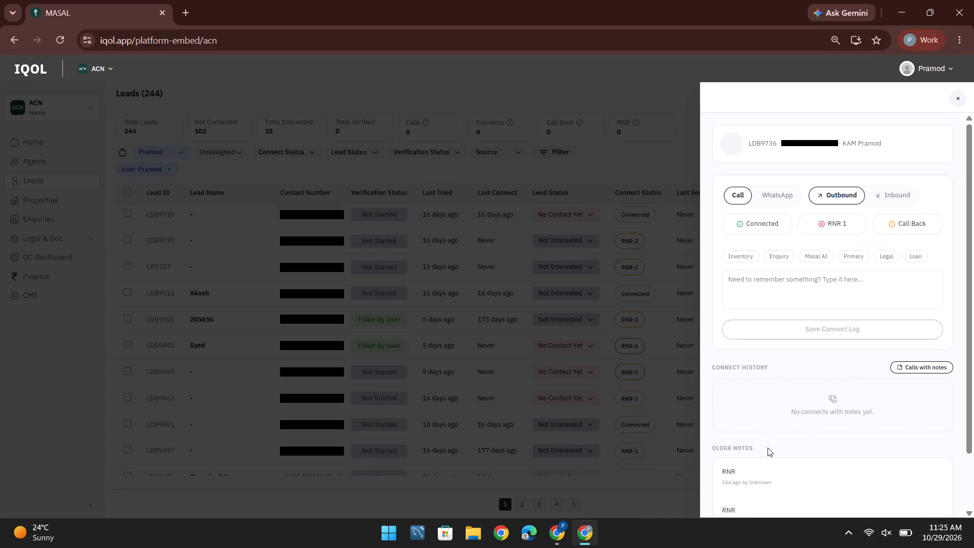
scroll(768, 448, "down", 3)
left_click(671, 496)
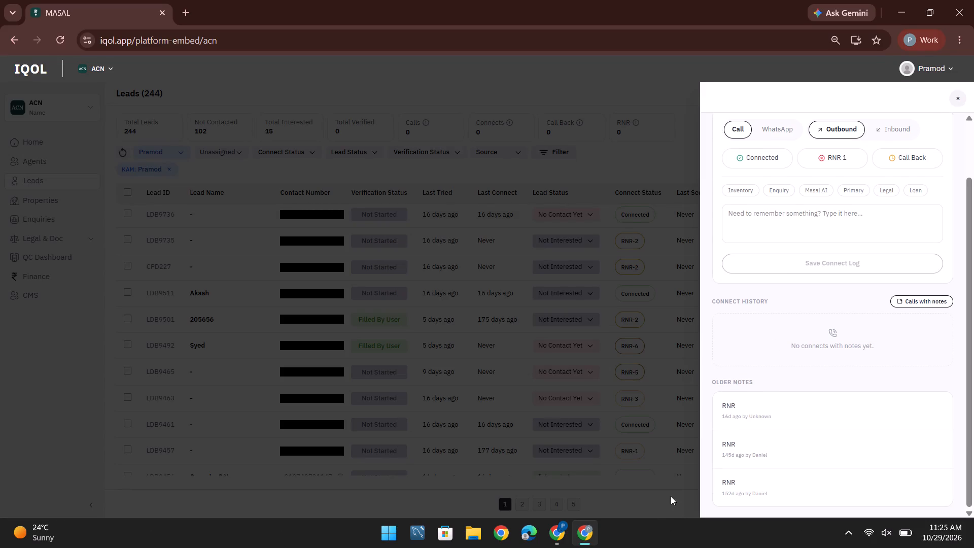
left_click(945, 233)
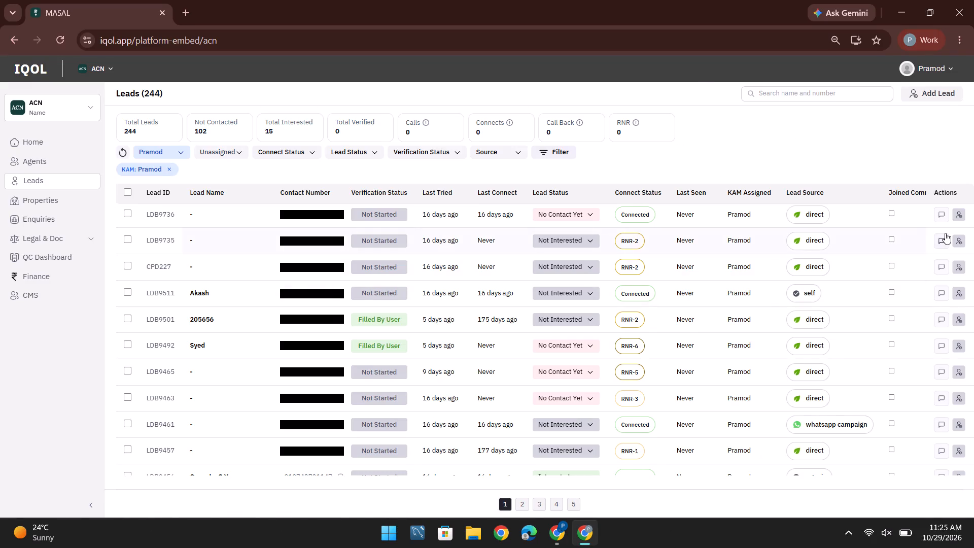
scroll(873, 348, "down", 3)
scroll(873, 348, "up", 2)
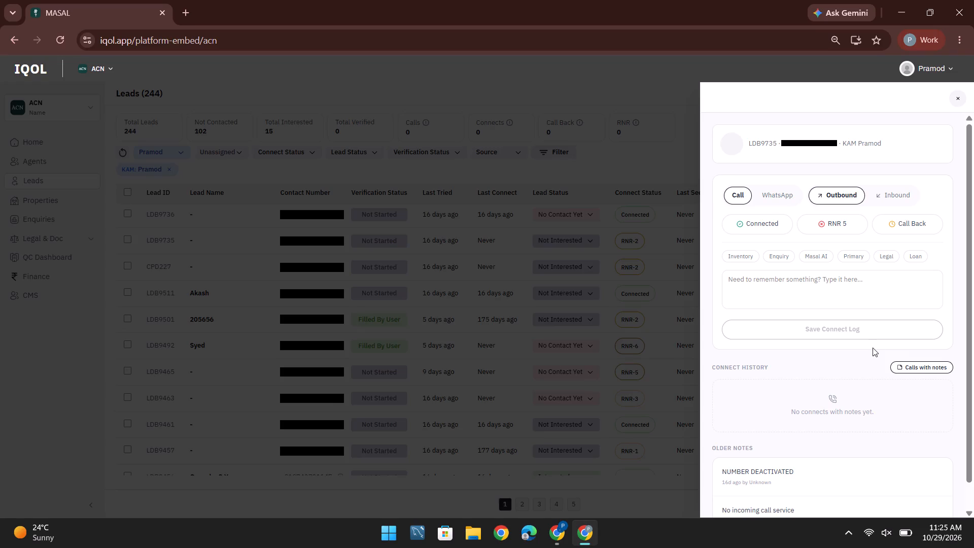
left_click(692, 483)
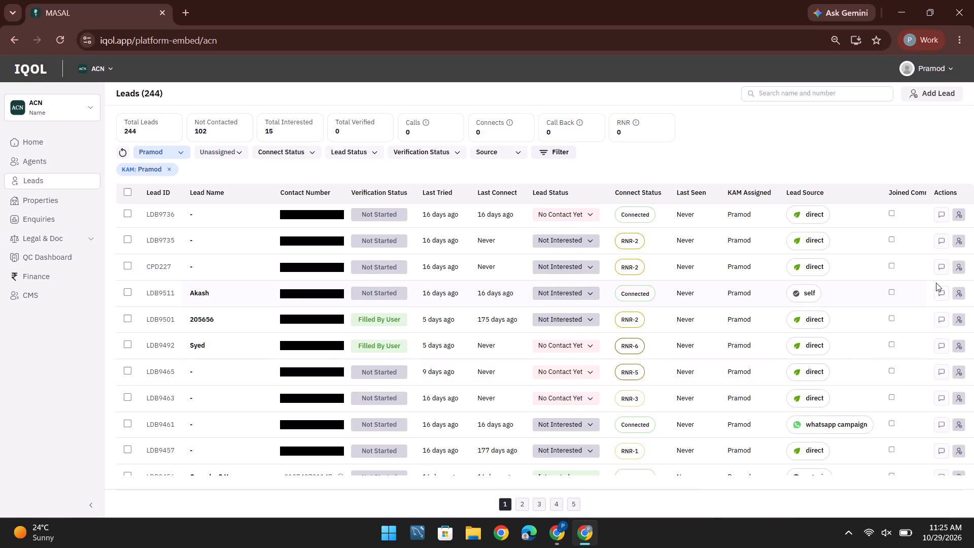
left_click(944, 271)
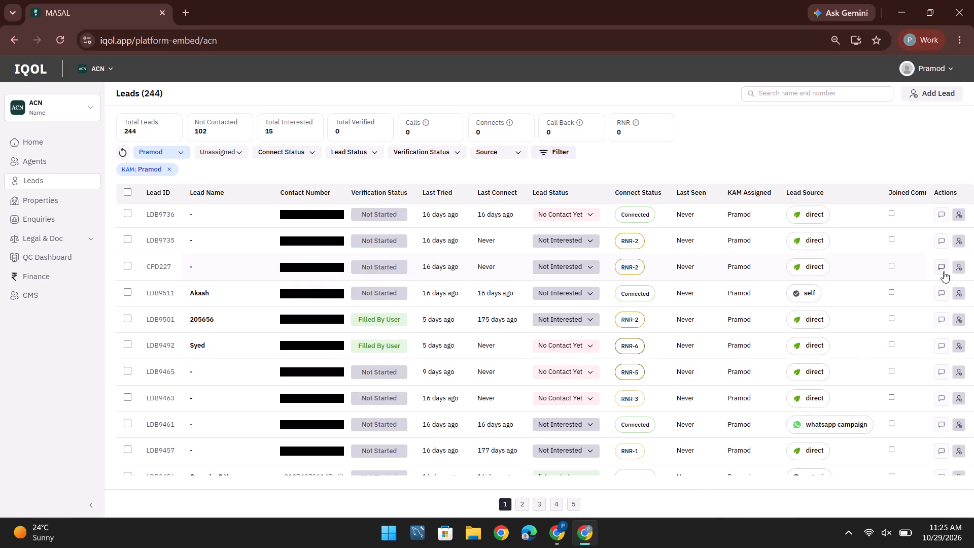
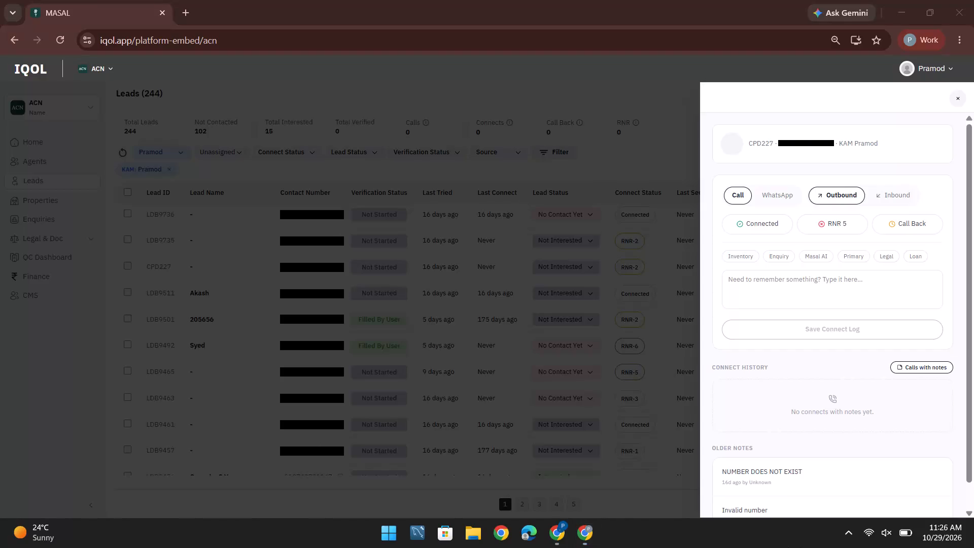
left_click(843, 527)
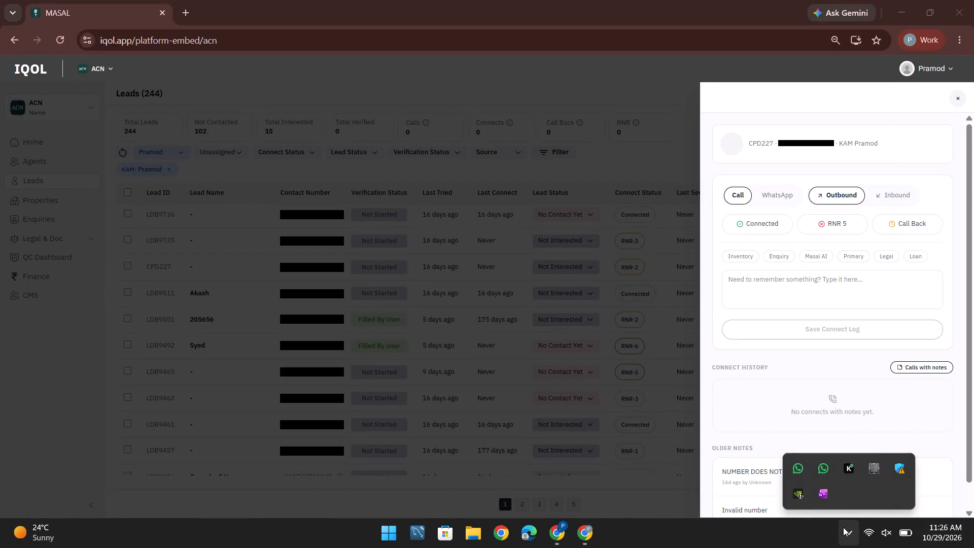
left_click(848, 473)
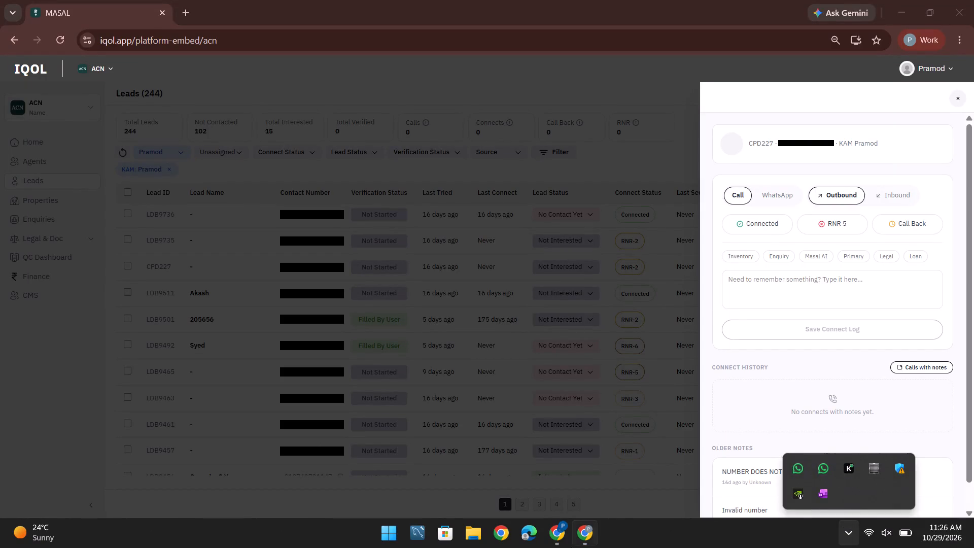
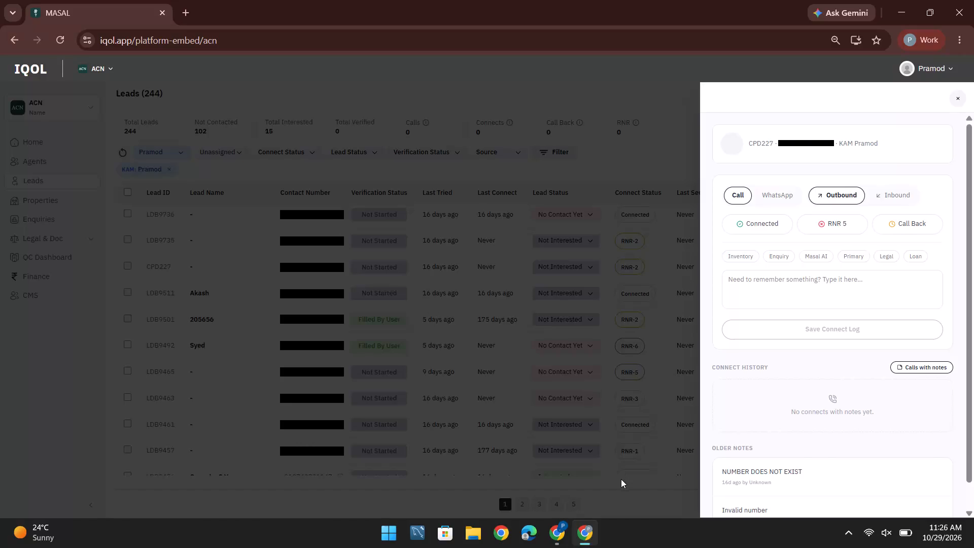
left_click(621, 479)
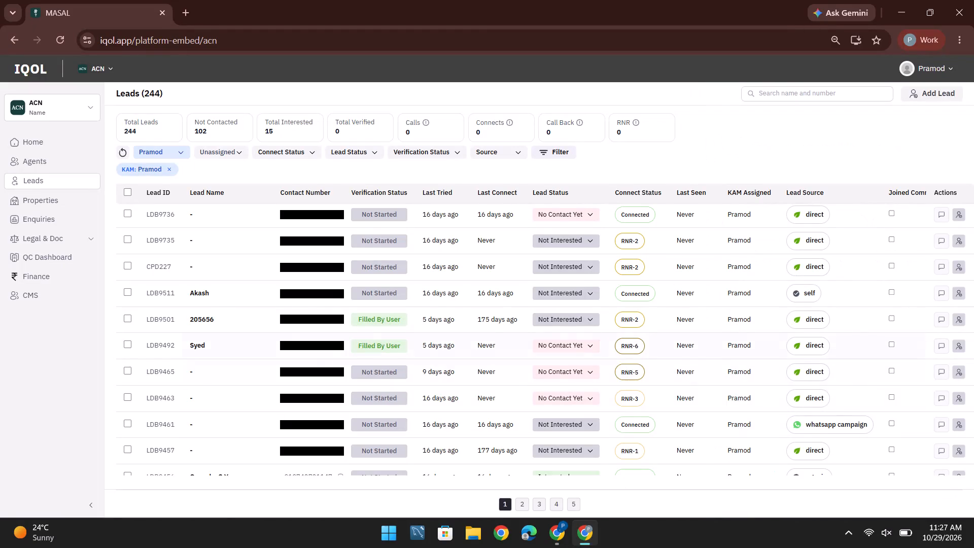
left_click(941, 300)
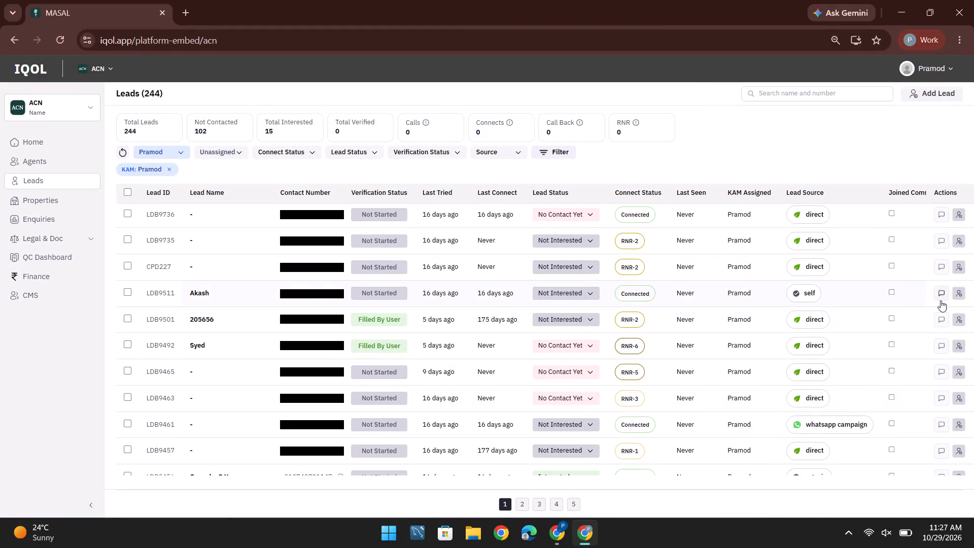
left_click(941, 300)
left_click(671, 509)
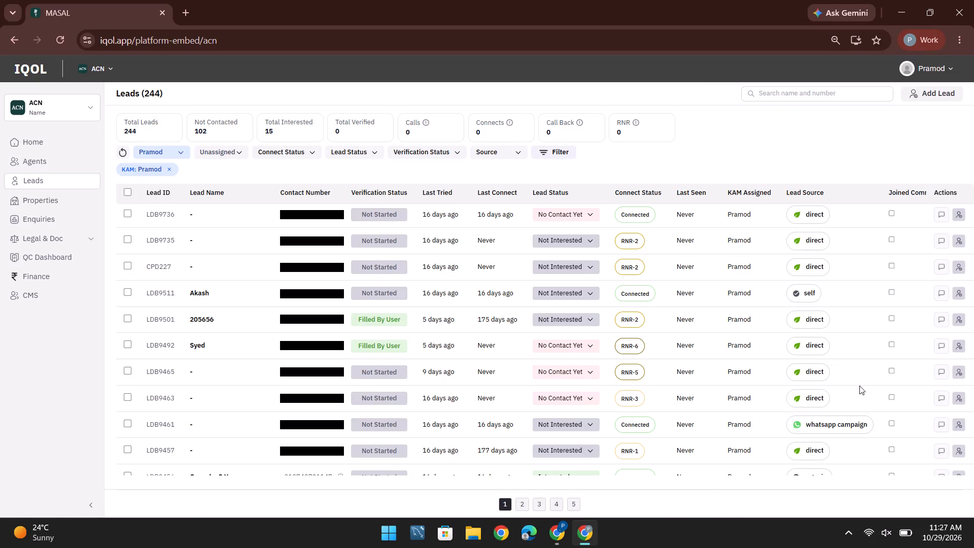
left_click(946, 323)
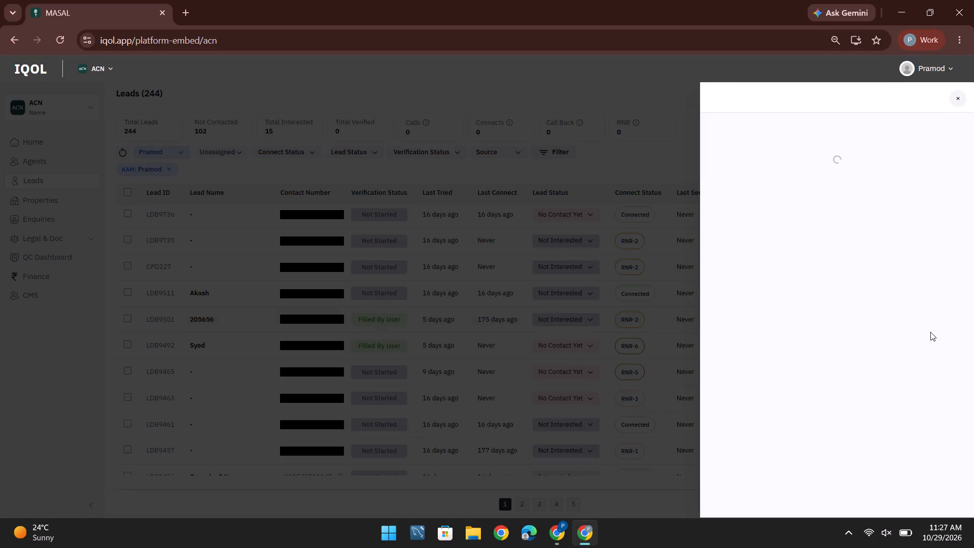
left_click(678, 515)
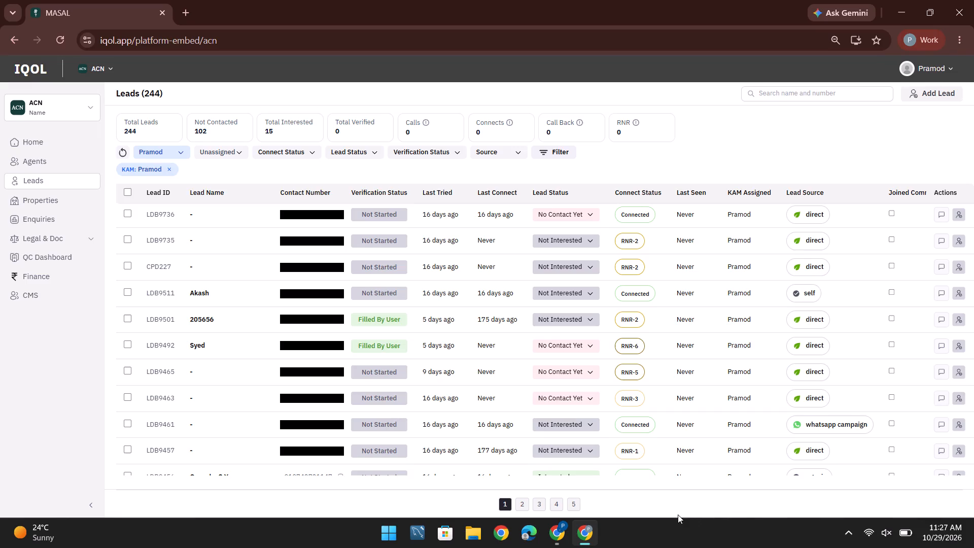
left_click(943, 350)
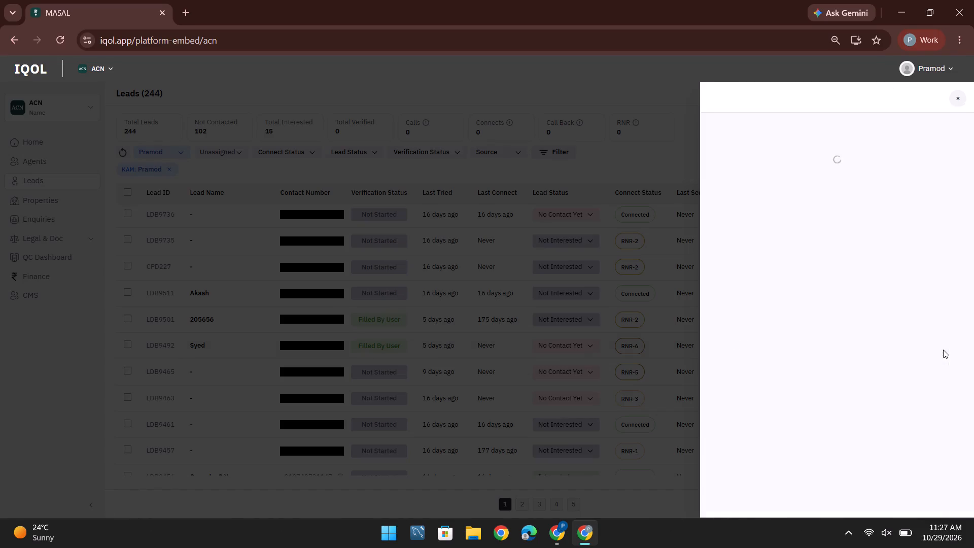
scroll(793, 491, "right", 2)
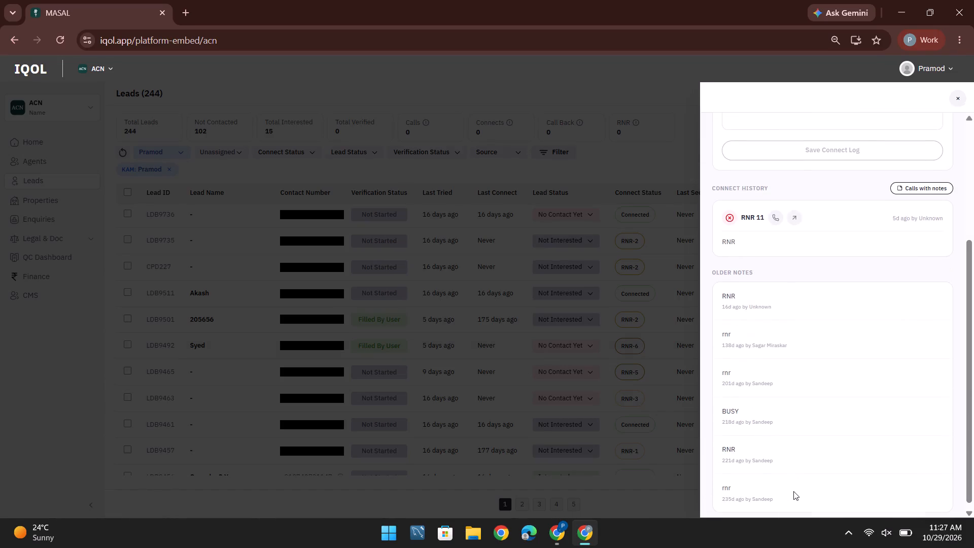
scroll(793, 491, "up", 2)
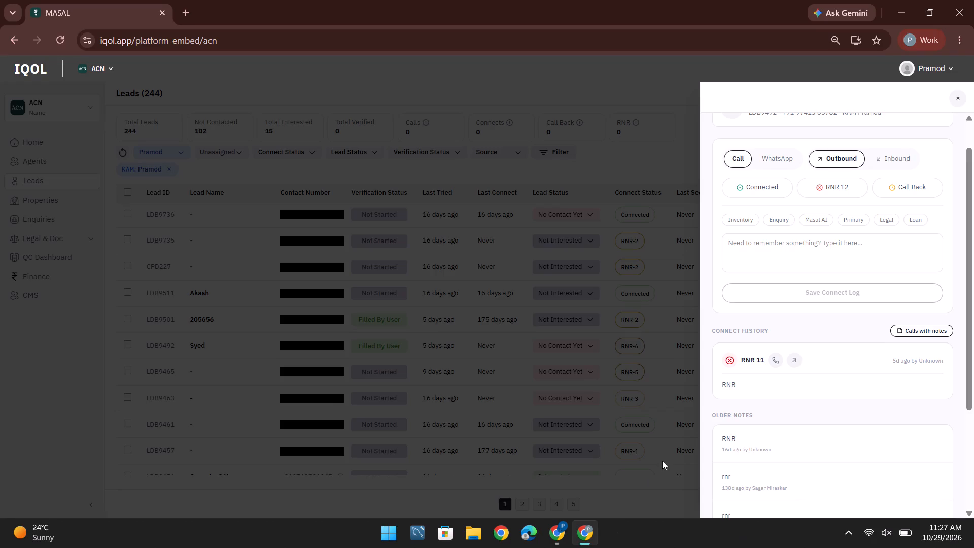
left_click(646, 494)
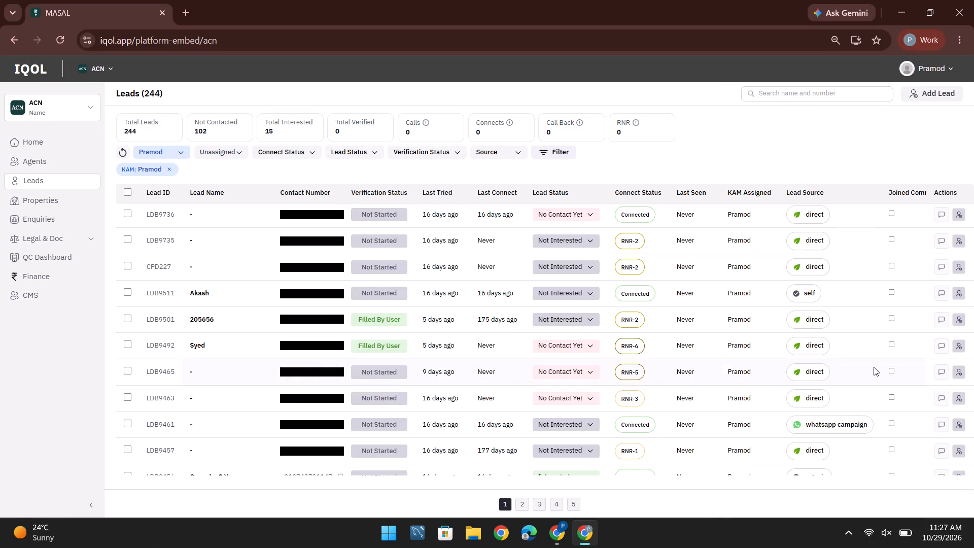
left_click(941, 367)
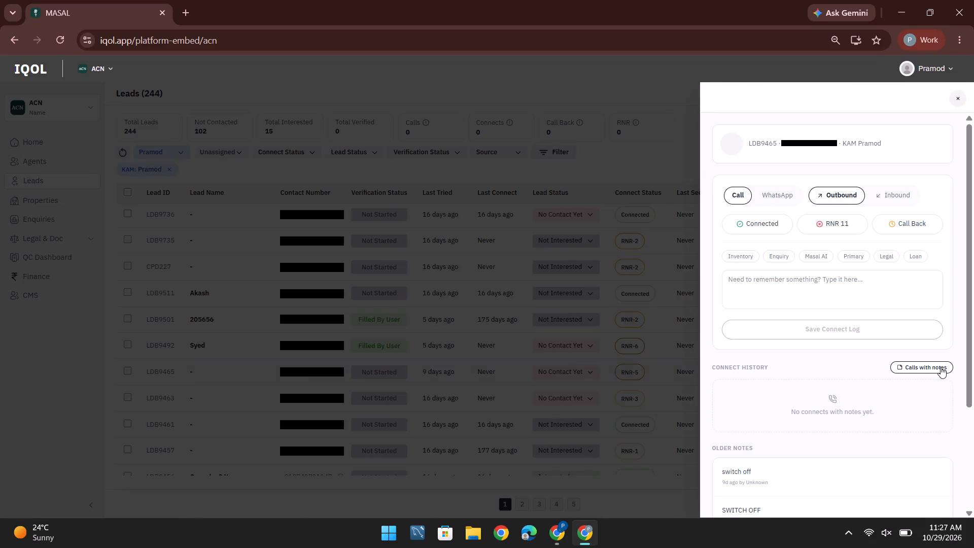
left_click(658, 508)
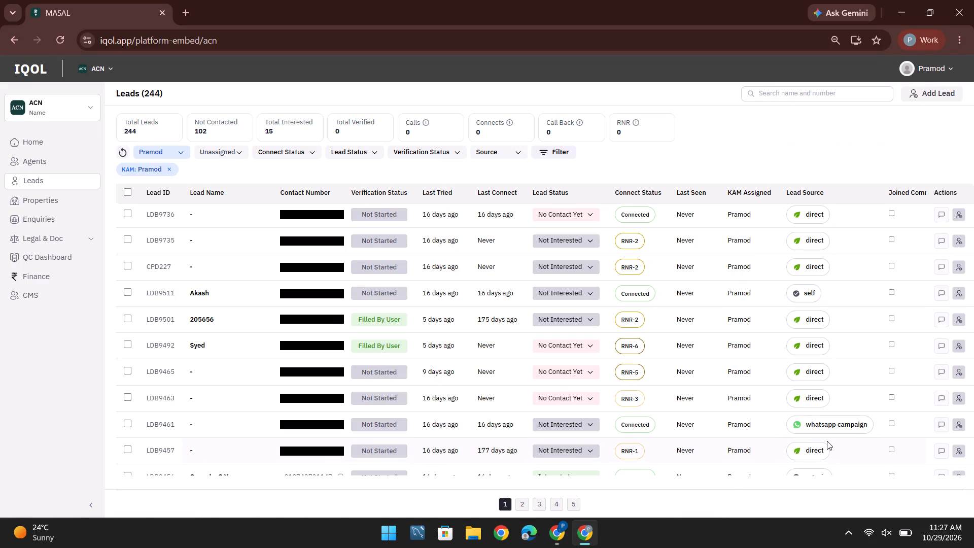
left_click(947, 422)
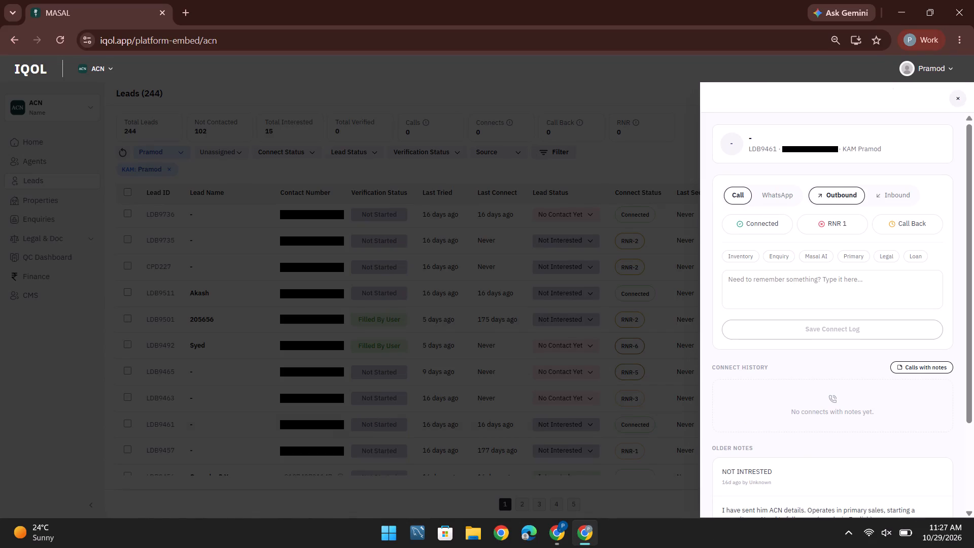
scroll(767, 482, "right", 2)
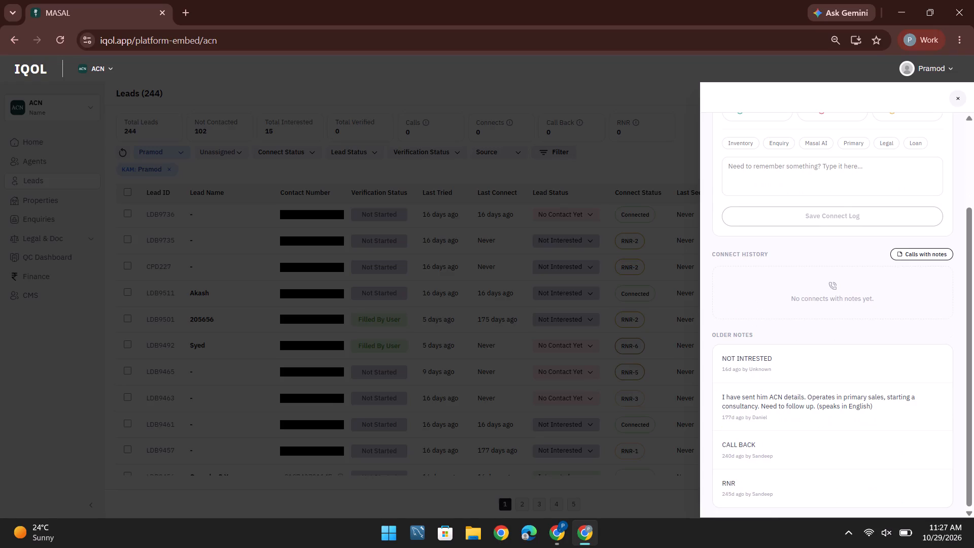
left_click(637, 506)
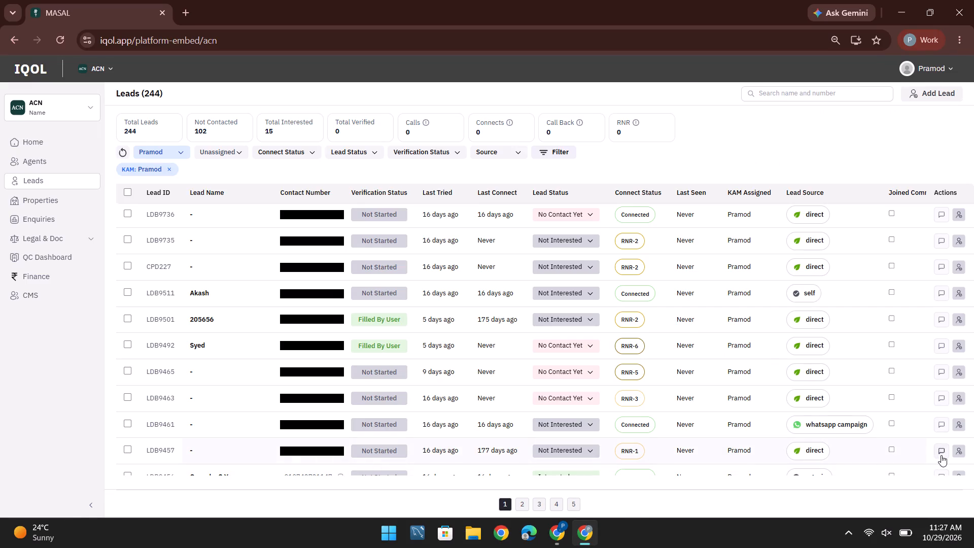
left_click(941, 455)
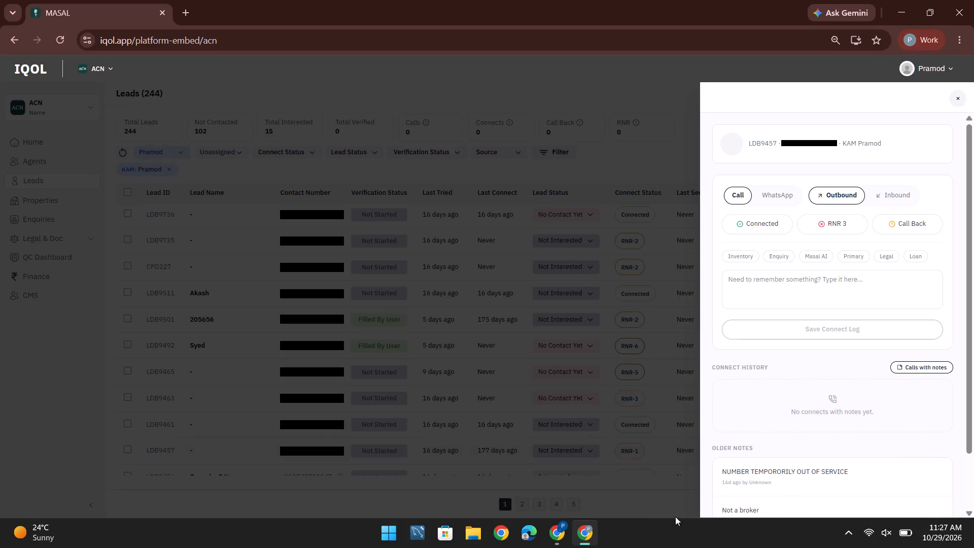
left_click(677, 504)
scroll(798, 396, "down", 3)
scroll(798, 396, "right", 3)
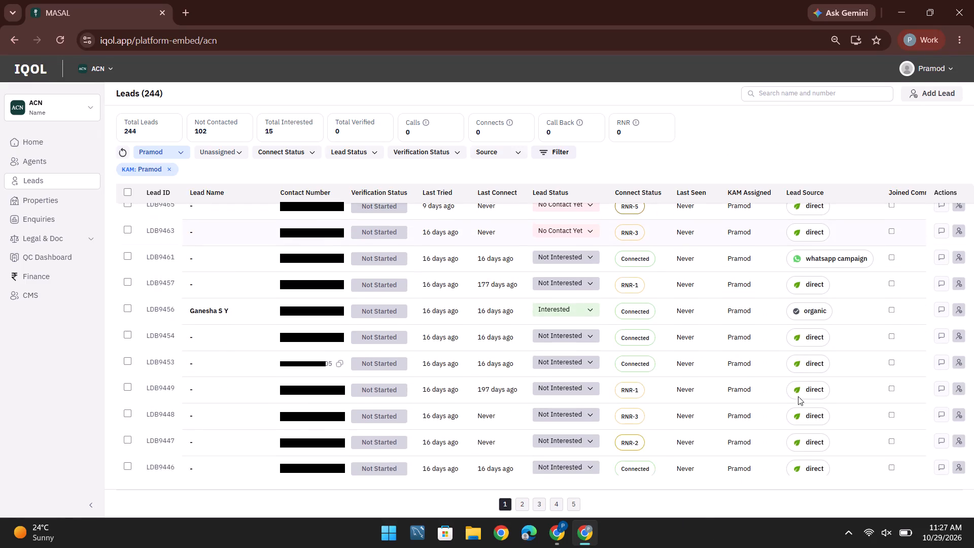
scroll(798, 396, "right", 3)
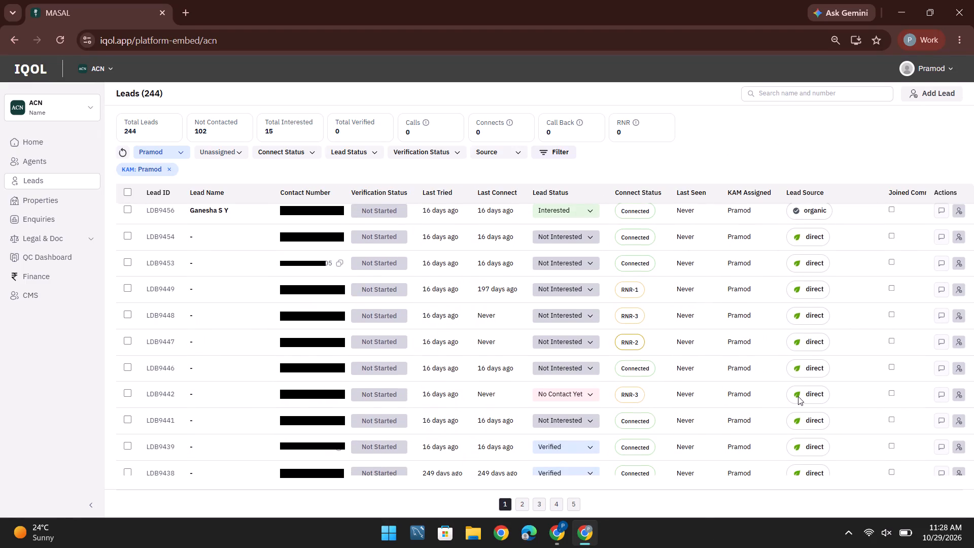
left_click(937, 210)
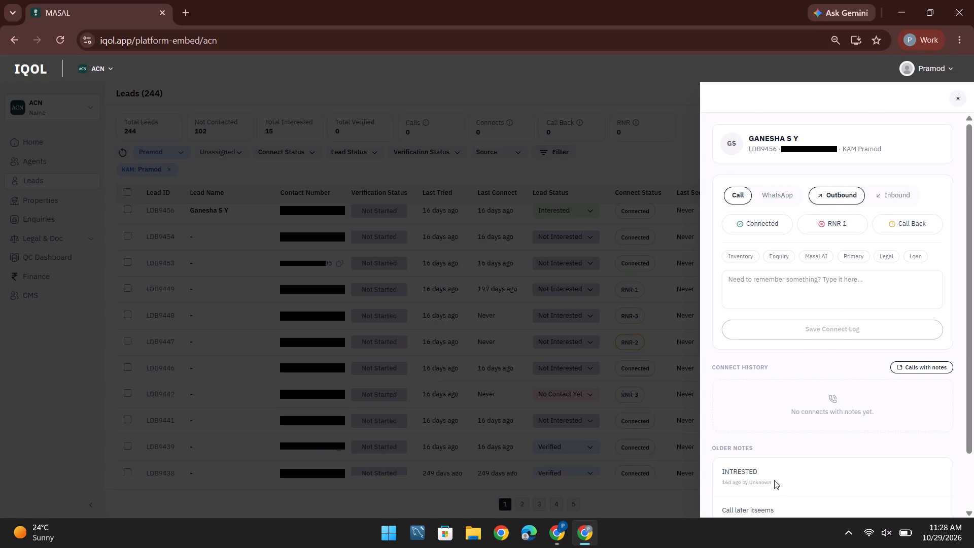
scroll(774, 480, "right", 3)
scroll(774, 480, "up", 4)
scroll(774, 480, "down", 2)
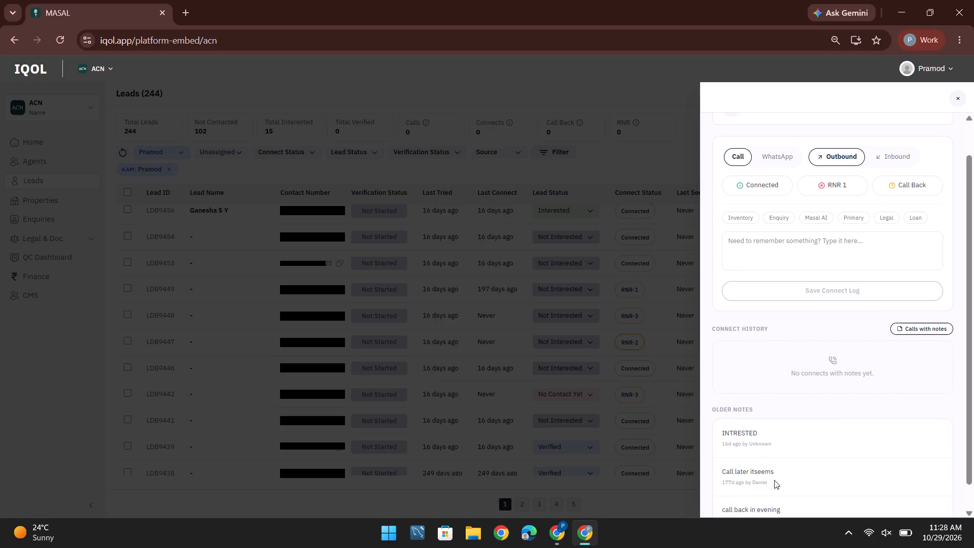
scroll(774, 480, "up", 1)
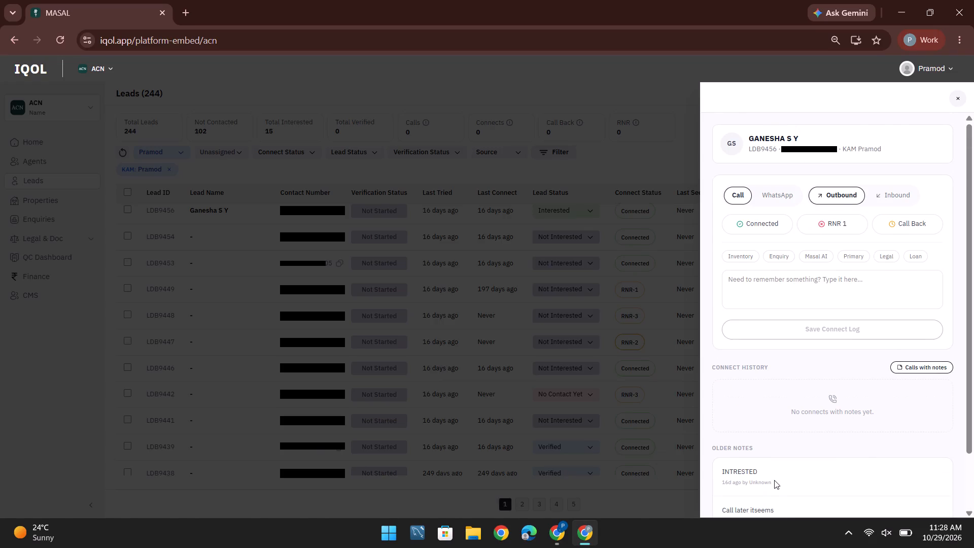
scroll(774, 480, "down", 2)
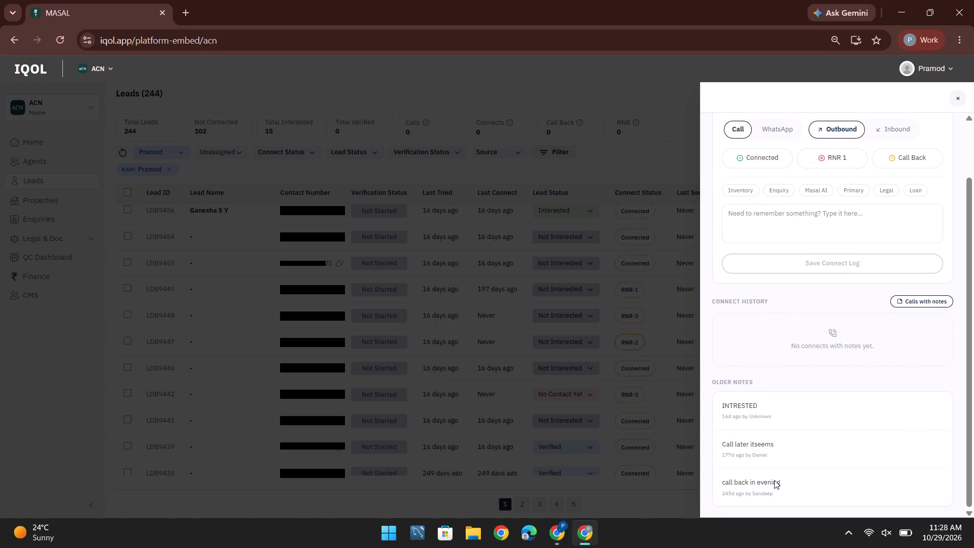
scroll(774, 480, "up", 1)
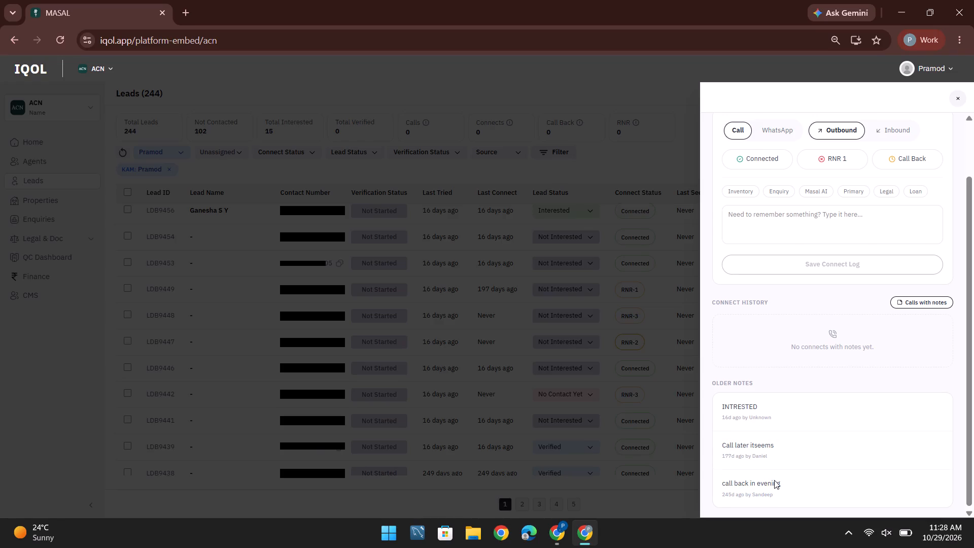
scroll(774, 480, "up", 1)
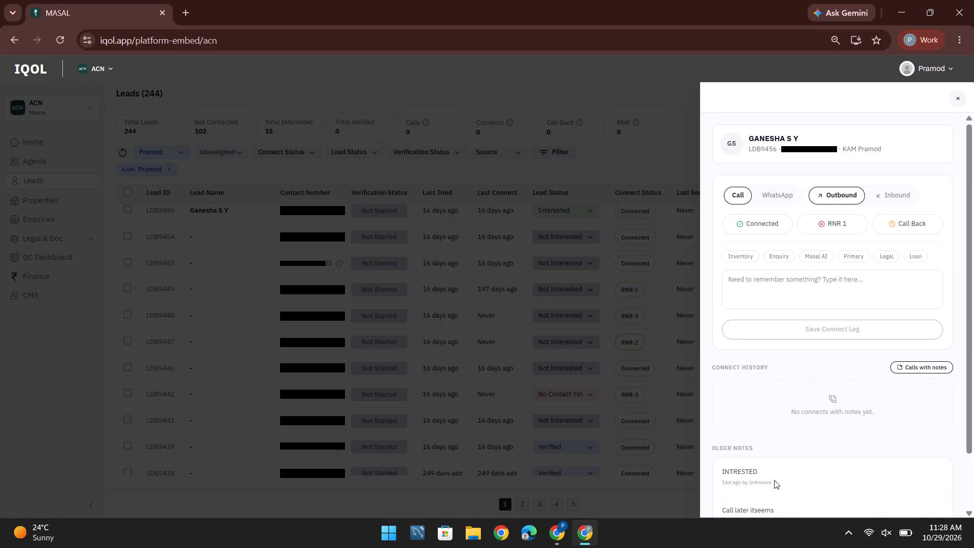
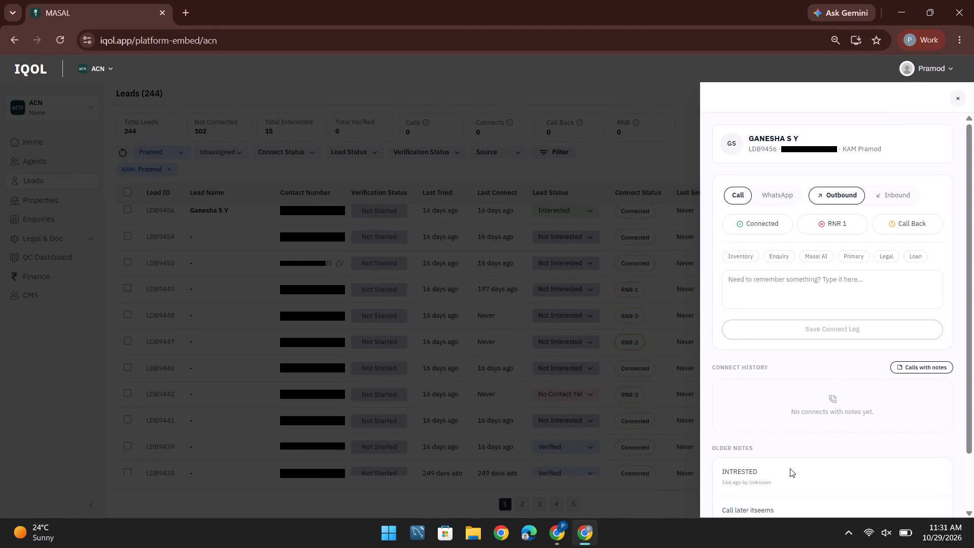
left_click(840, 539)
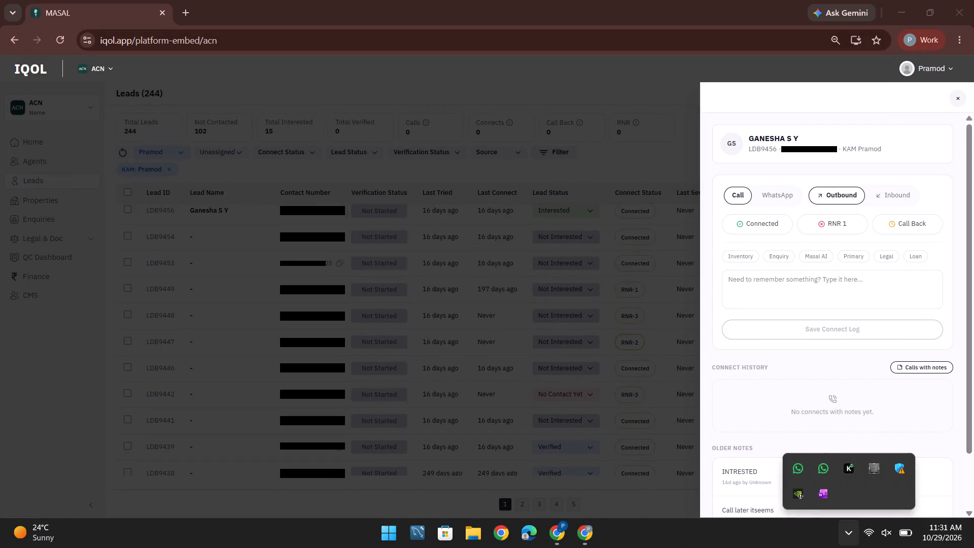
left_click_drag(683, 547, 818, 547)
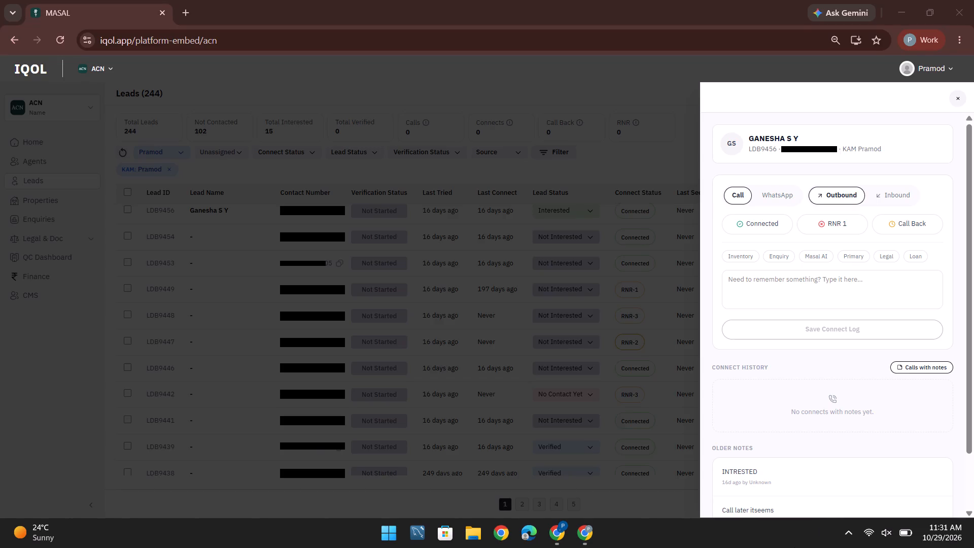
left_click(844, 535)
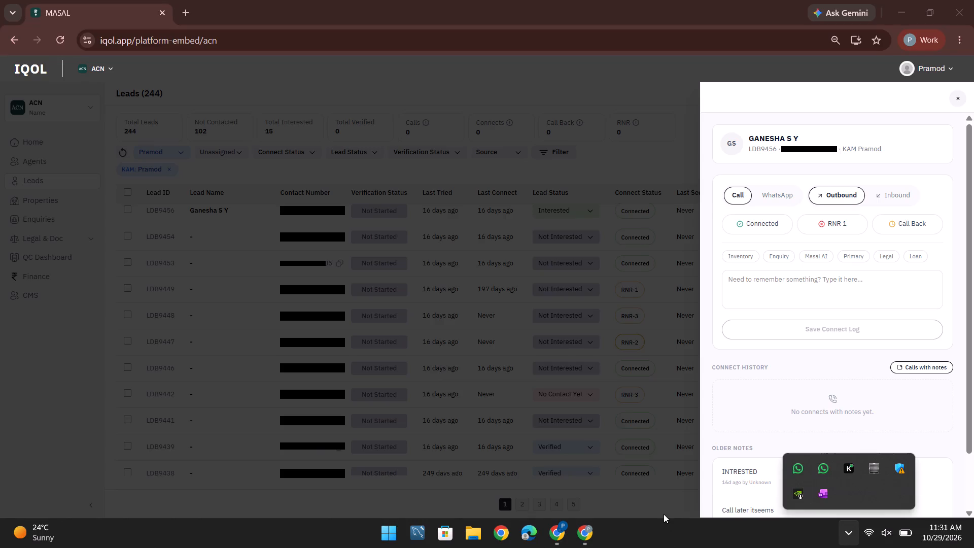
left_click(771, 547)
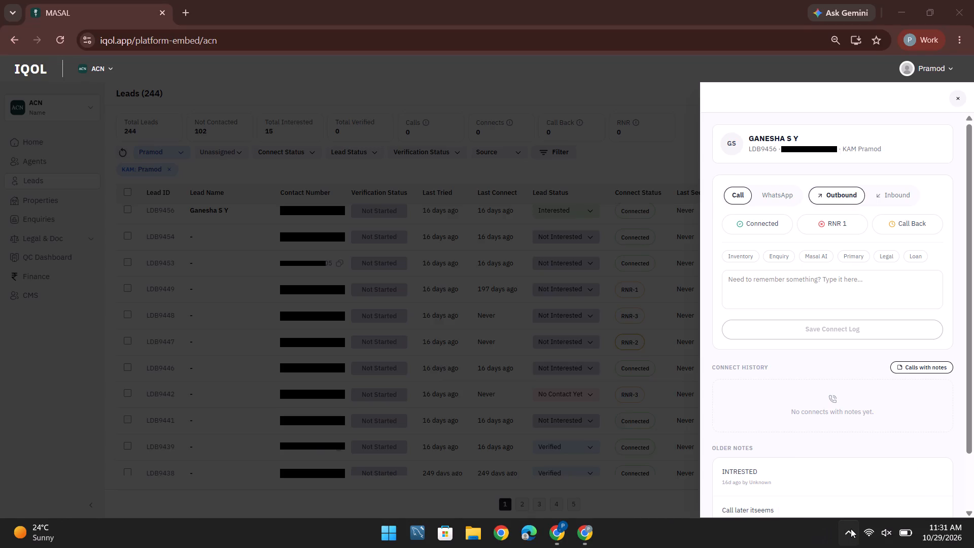
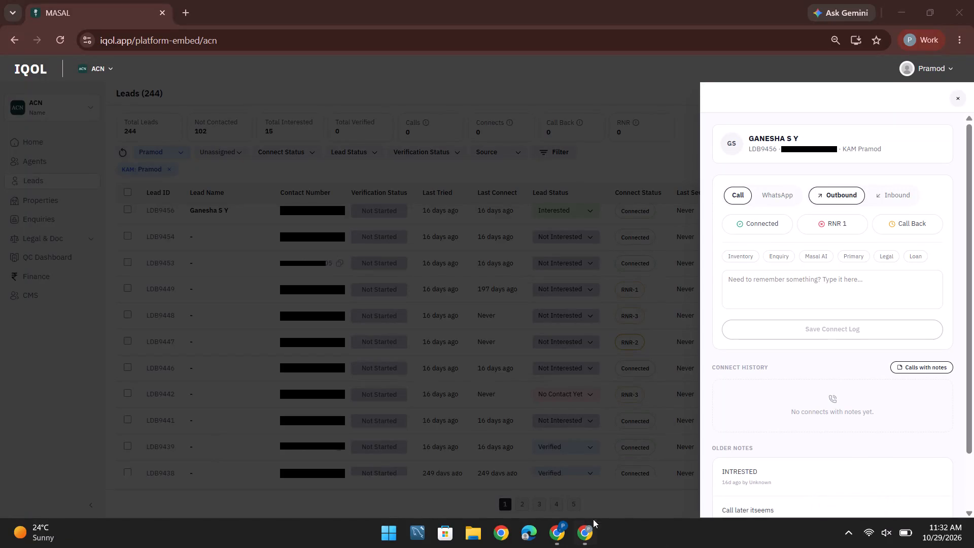
left_click(677, 496)
left_click(959, 206)
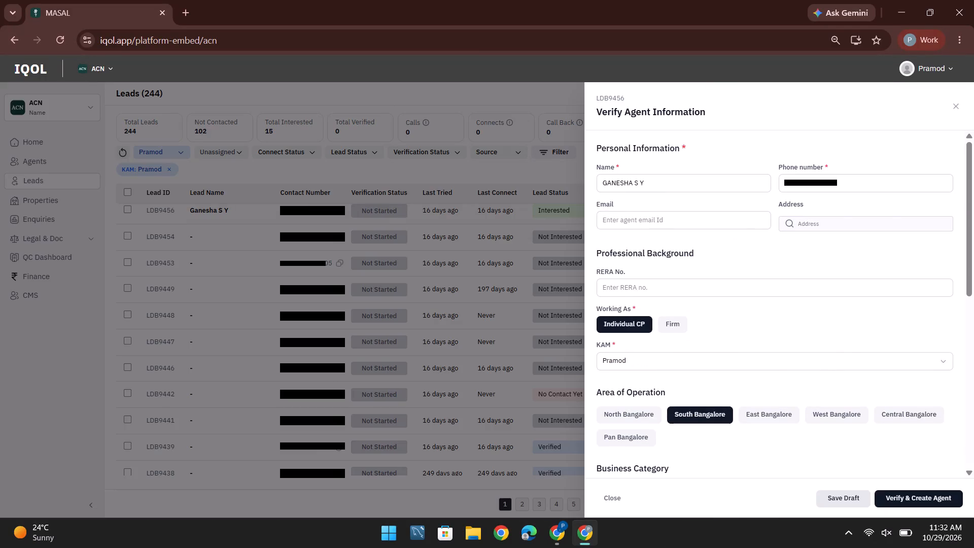
scroll(726, 268, "down", 3)
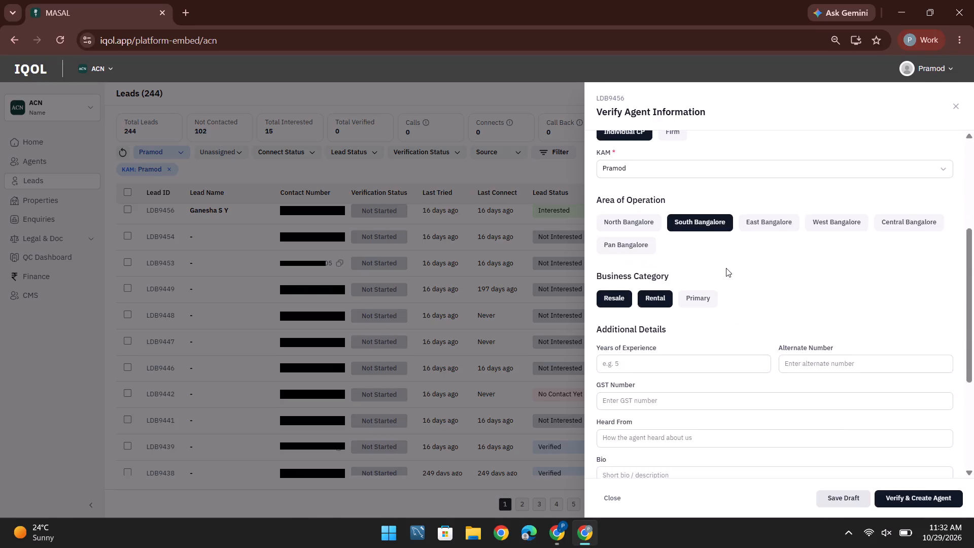
scroll(726, 268, "down", 2)
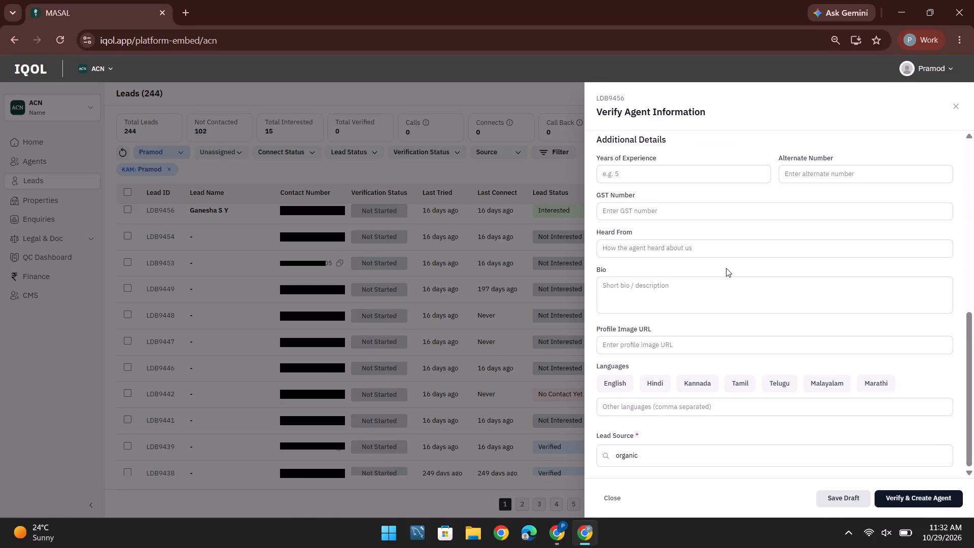
scroll(726, 268, "up", 2)
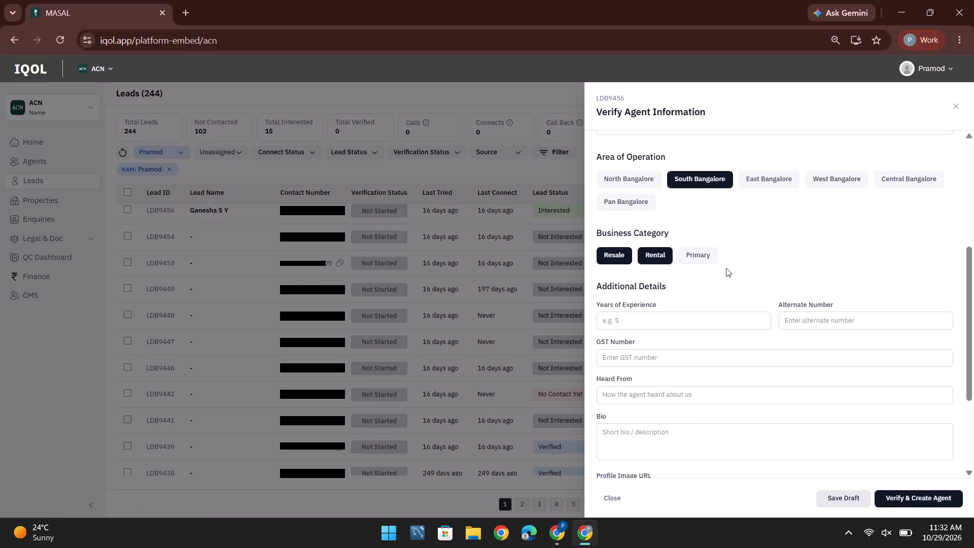
scroll(758, 289, "up", 2)
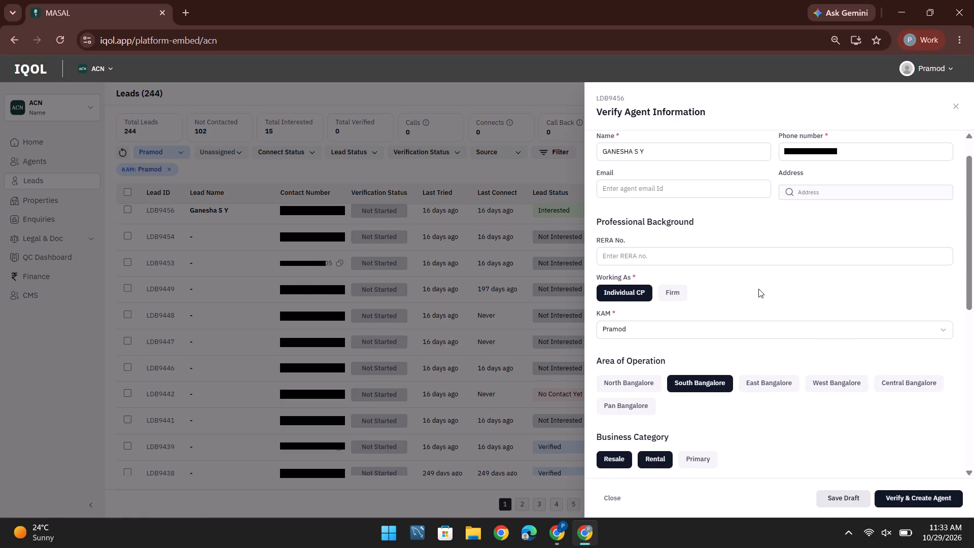
scroll(758, 289, "up", 1)
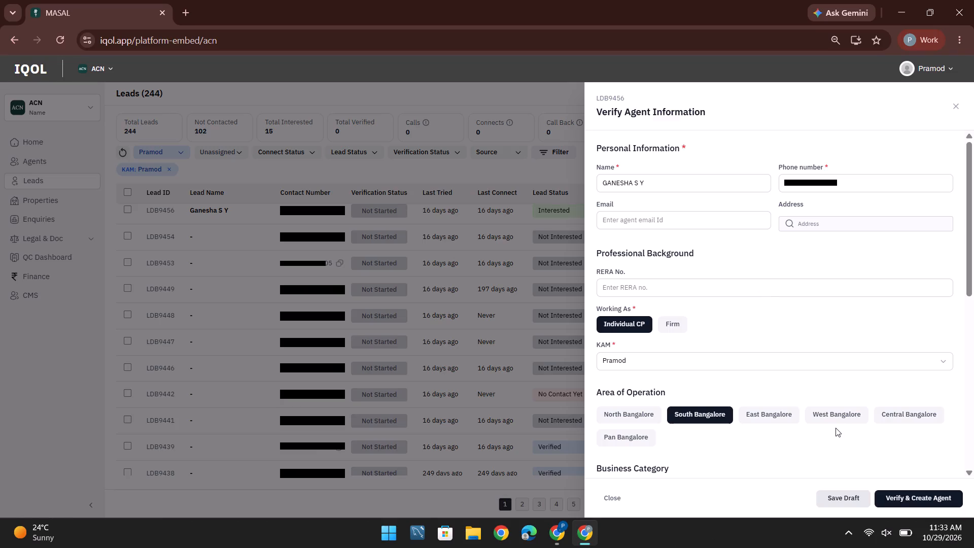
left_click(967, 470)
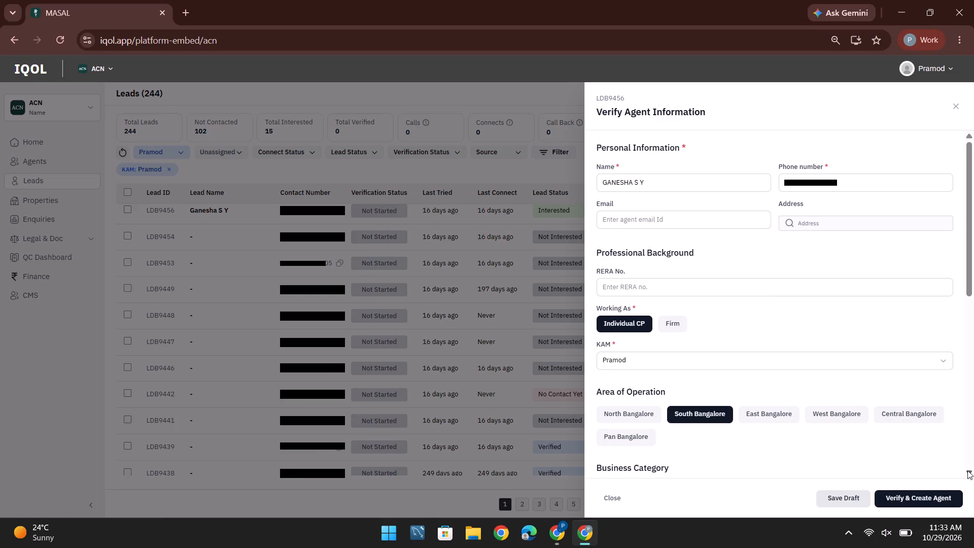
triple_click(967, 470)
triple_click(967, 470)
triple_click(967, 470)
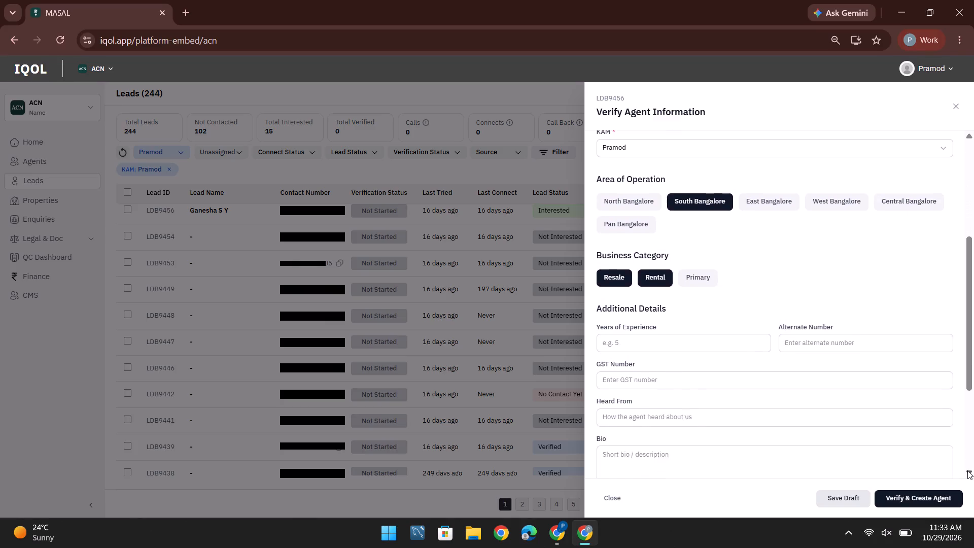
triple_click(967, 470)
double_click(967, 470)
left_click(967, 470)
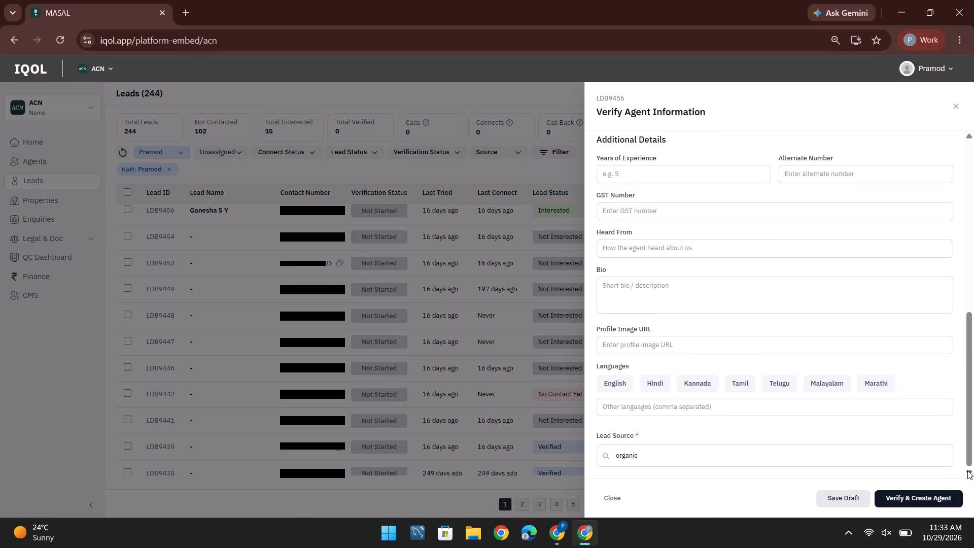
left_click(967, 470)
left_click(704, 382)
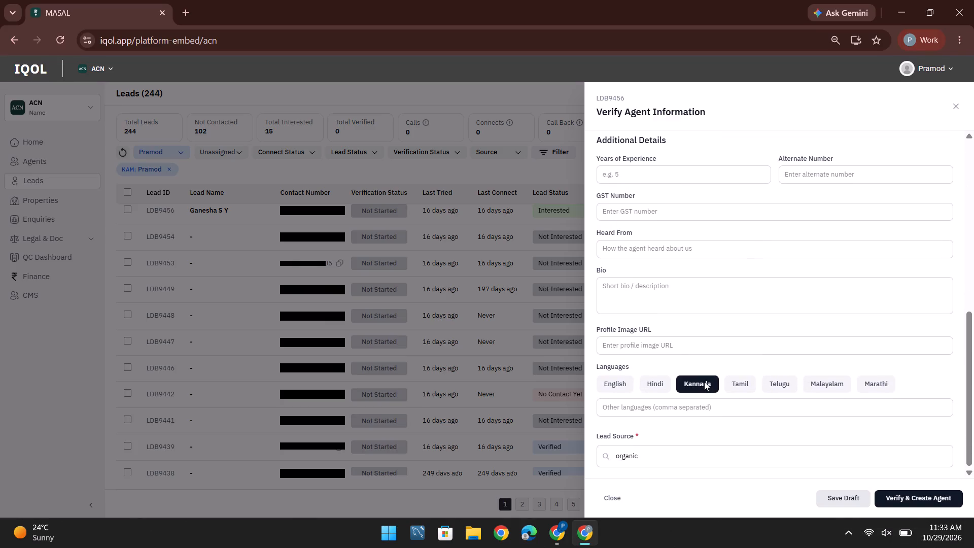
left_click(894, 498)
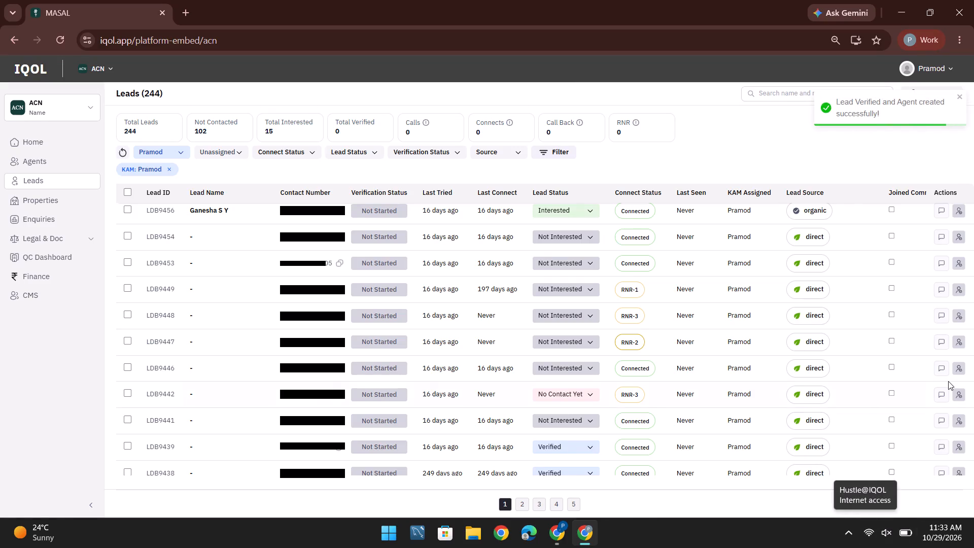
left_click(941, 210)
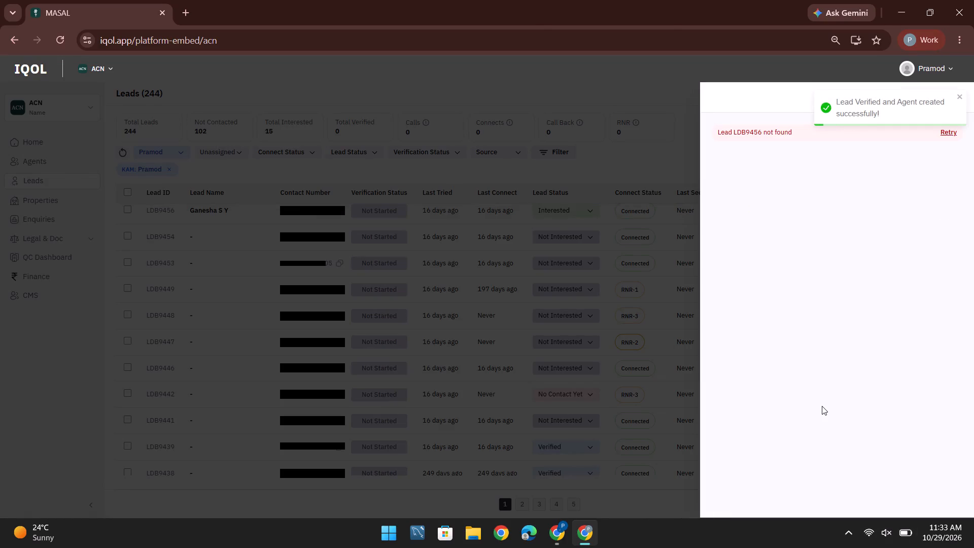
left_click(673, 508)
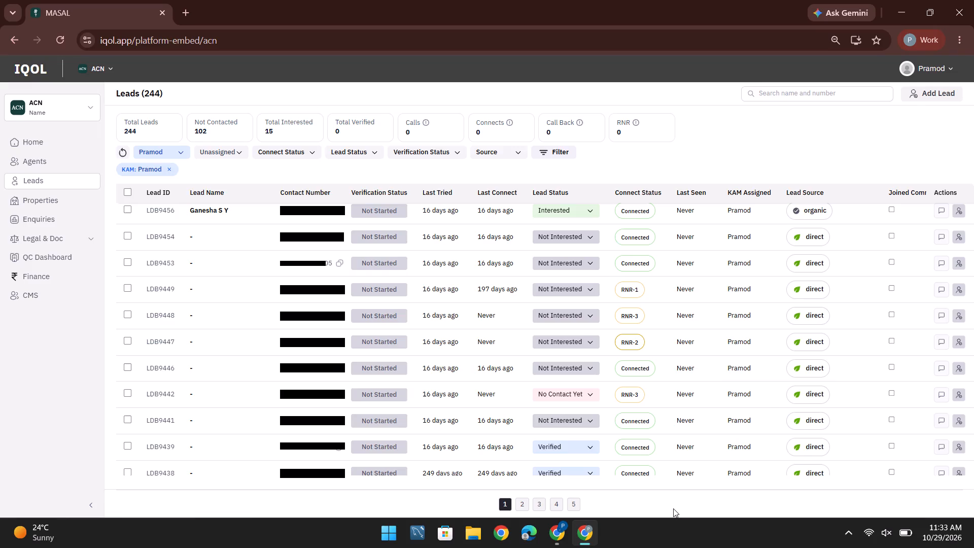
scroll(784, 408, "right", 1)
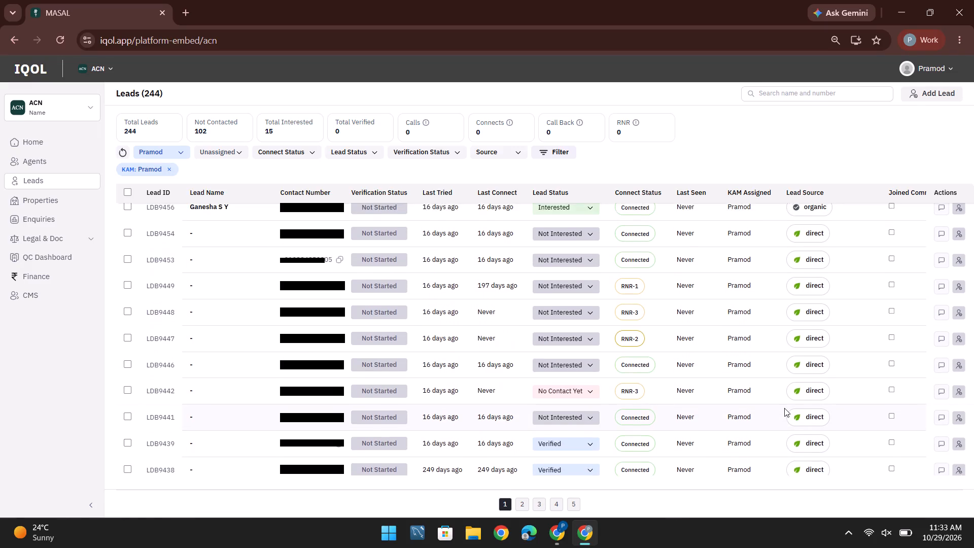
scroll(784, 408, "right", 1)
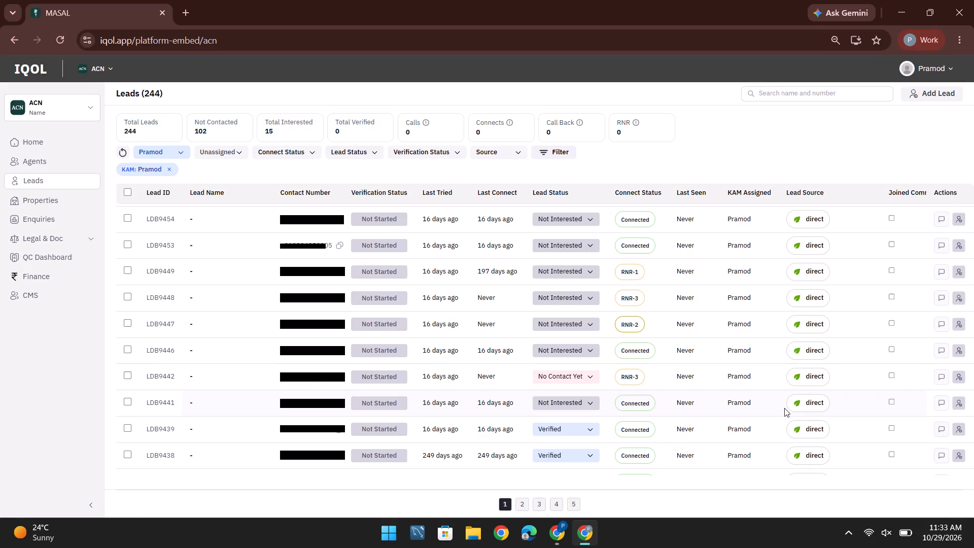
left_click(946, 212)
left_click(698, 511)
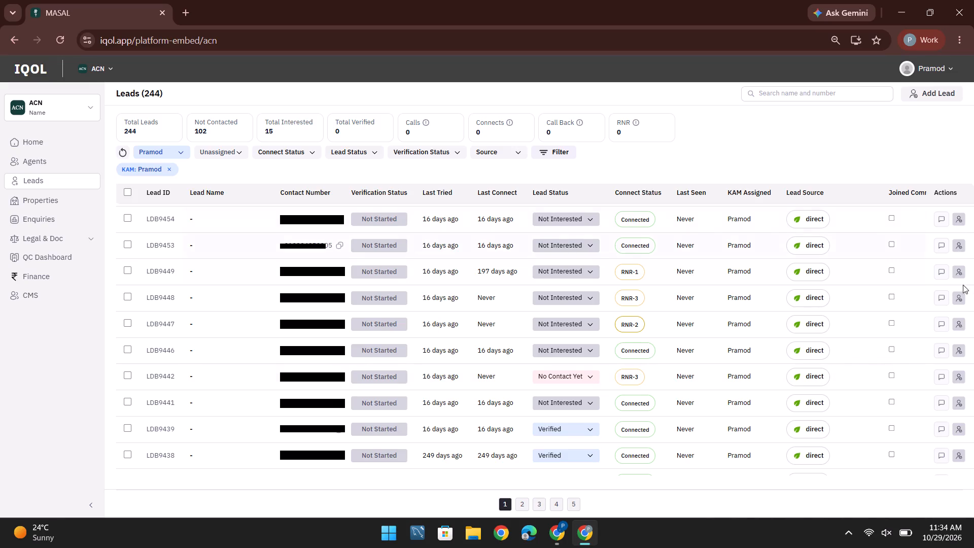
left_click(941, 296)
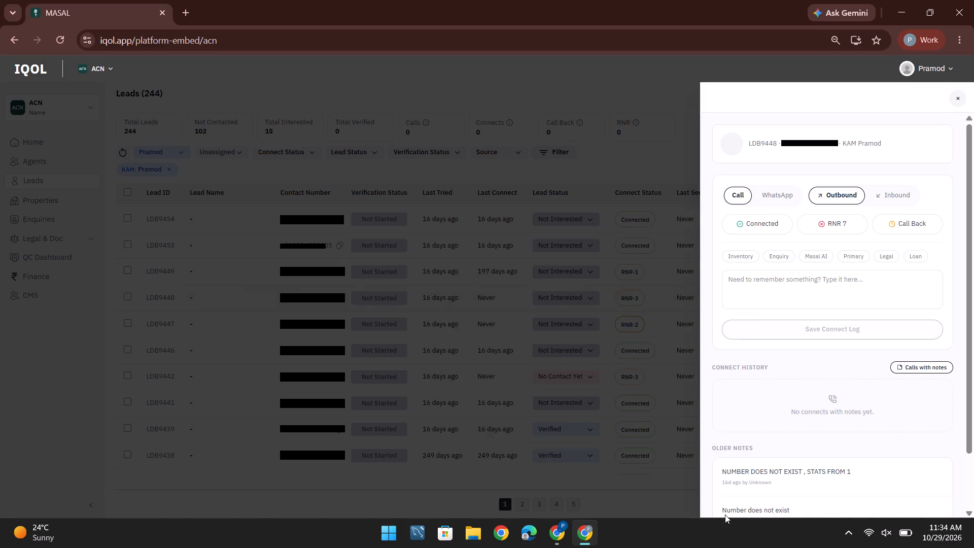
left_click(701, 498)
left_click(680, 504)
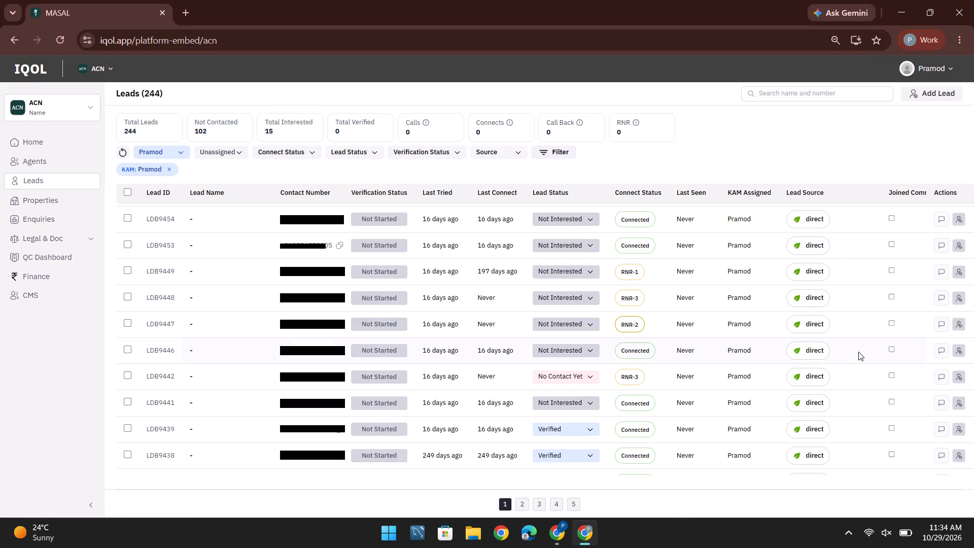
scroll(904, 326, "down", 2)
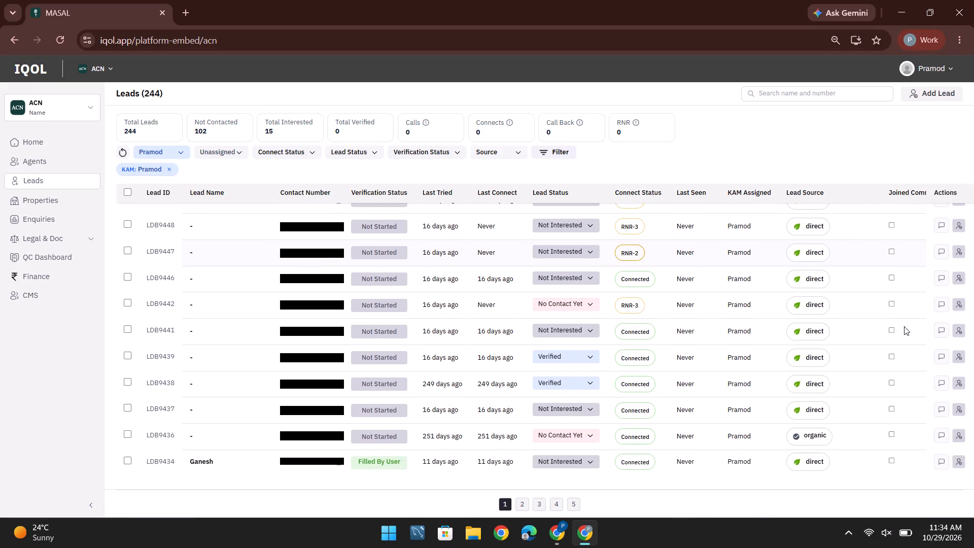
left_click(937, 248)
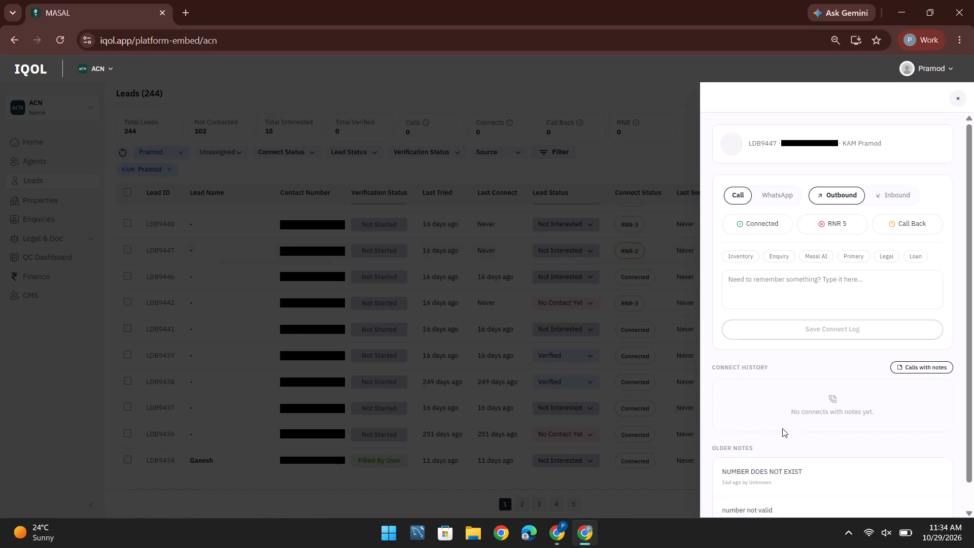
left_click(694, 501)
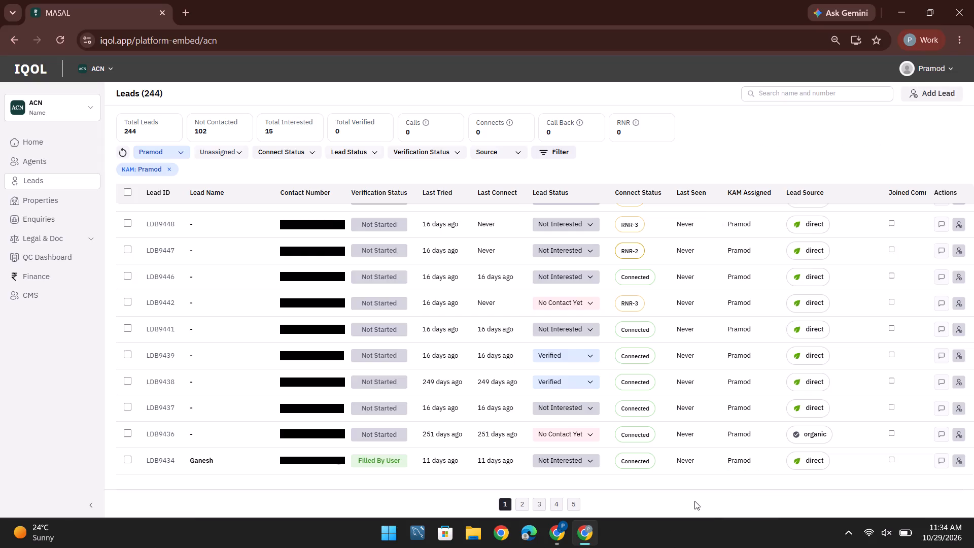
left_click(944, 270)
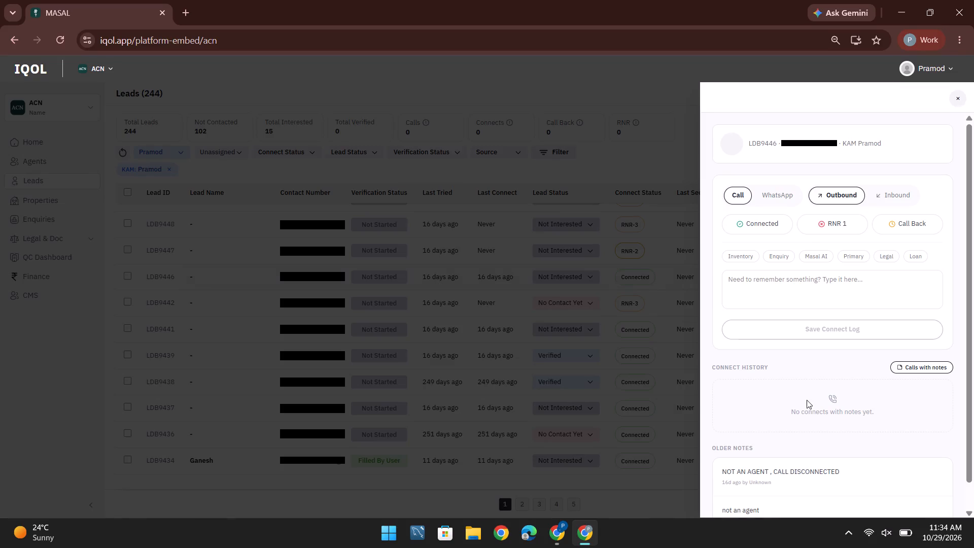
left_click(694, 499)
scroll(786, 405, "down", 1)
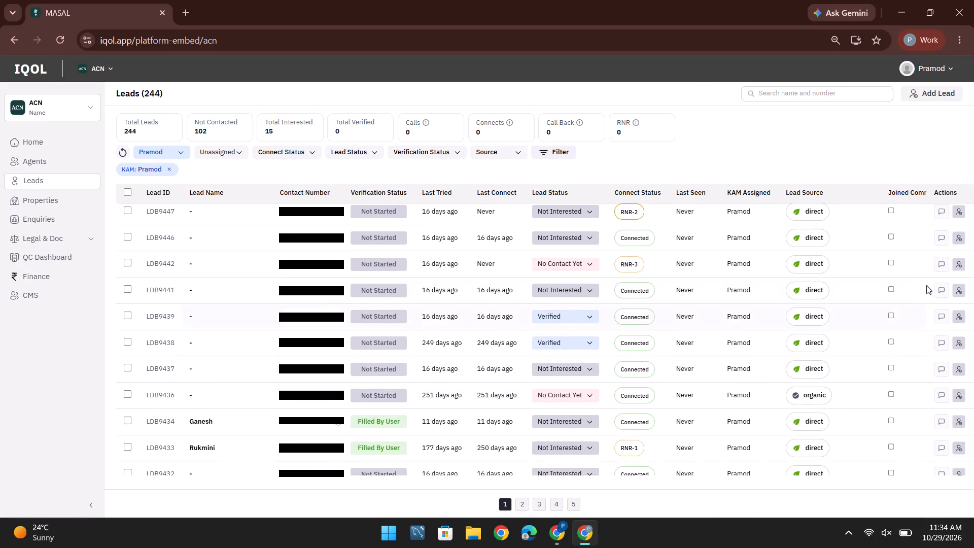
left_click(937, 268)
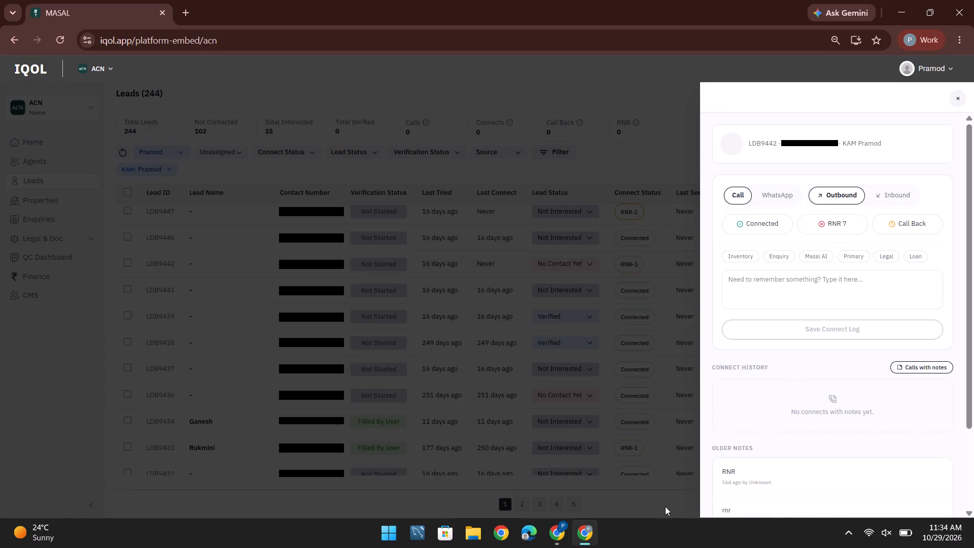
left_click(676, 495)
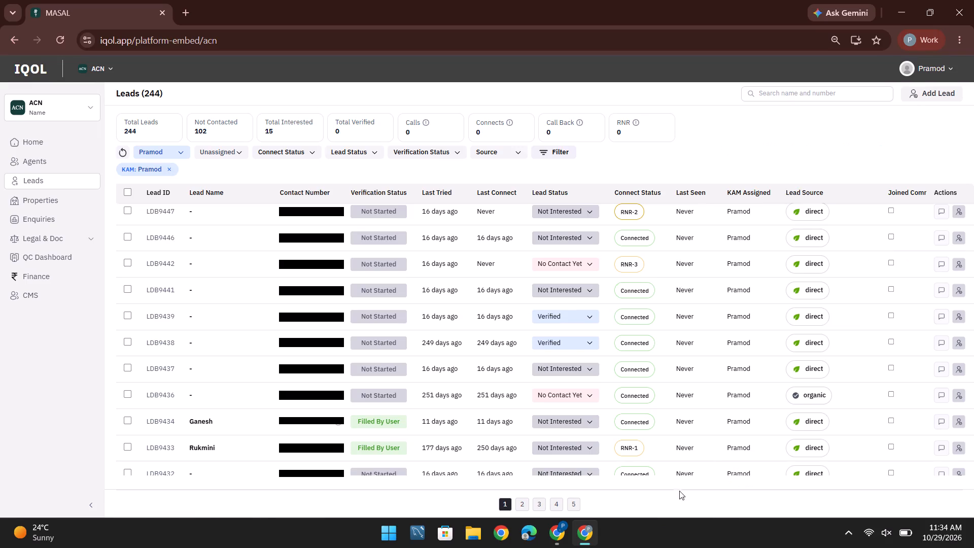
left_click(944, 270)
left_click(694, 501)
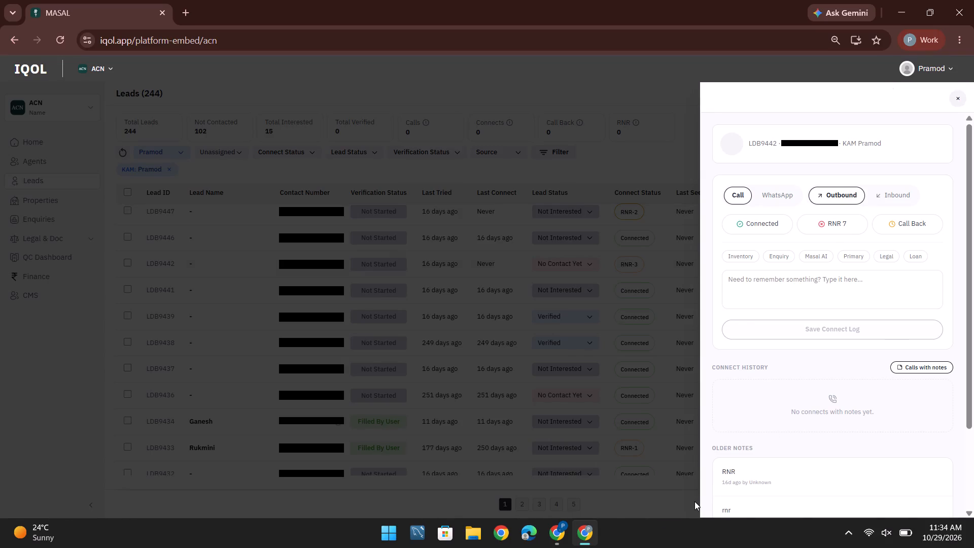
scroll(779, 415, "down", 1)
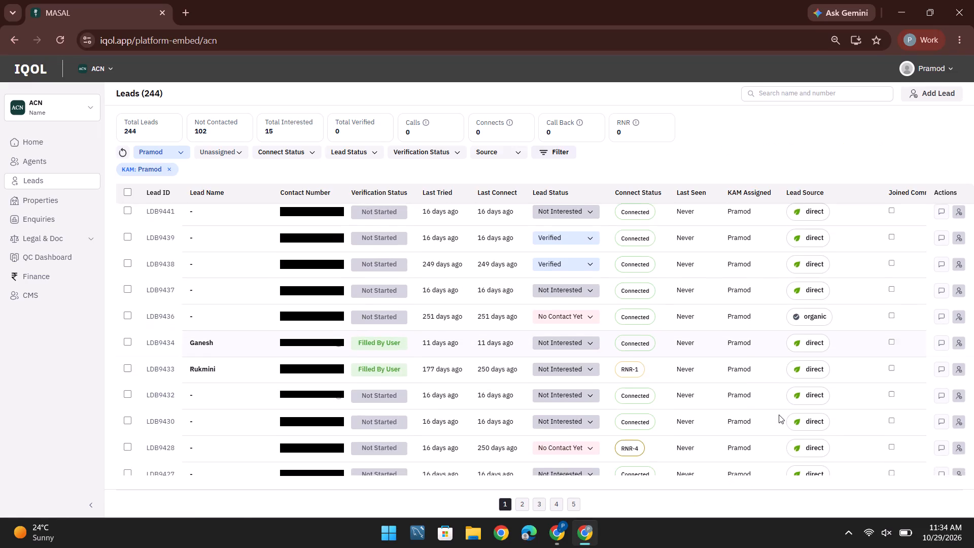
scroll(779, 415, "down", 2)
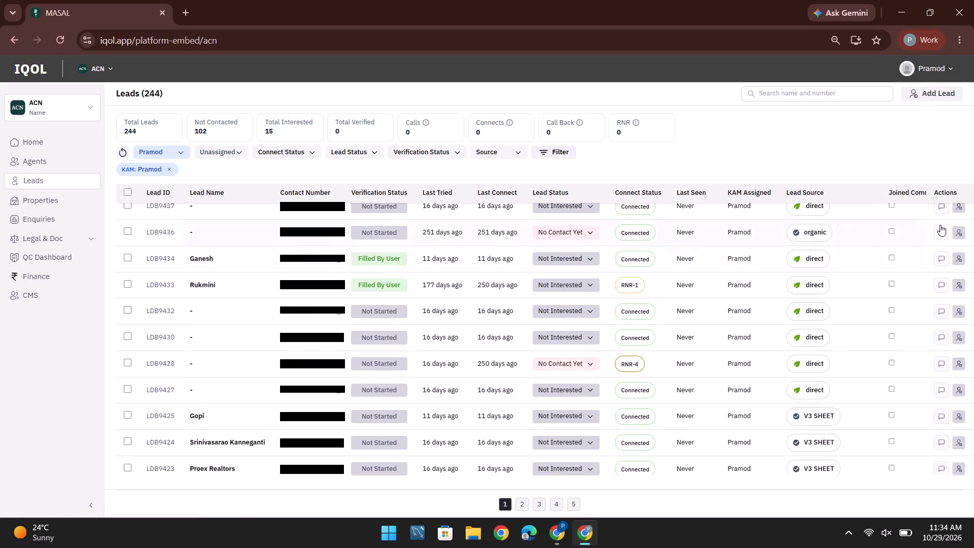
left_click(944, 233)
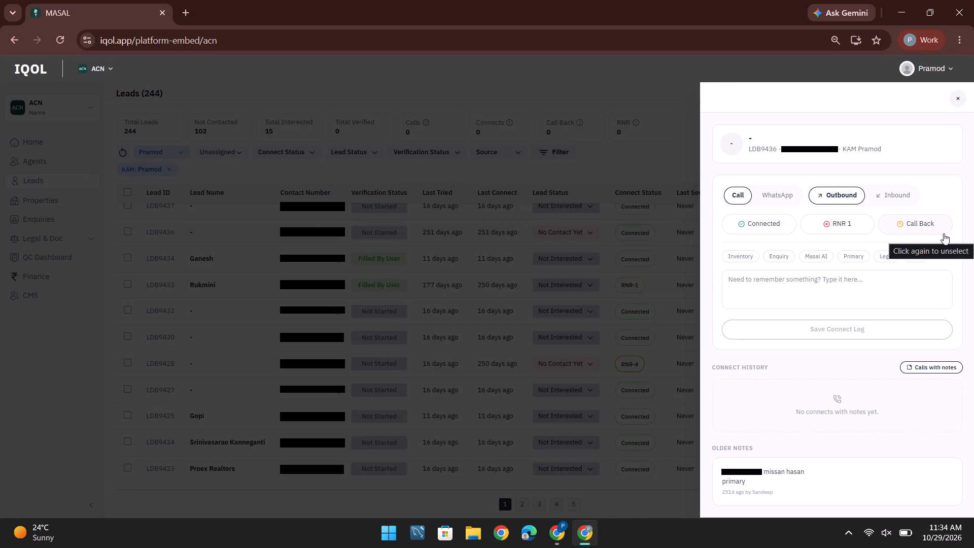
left_click(654, 508)
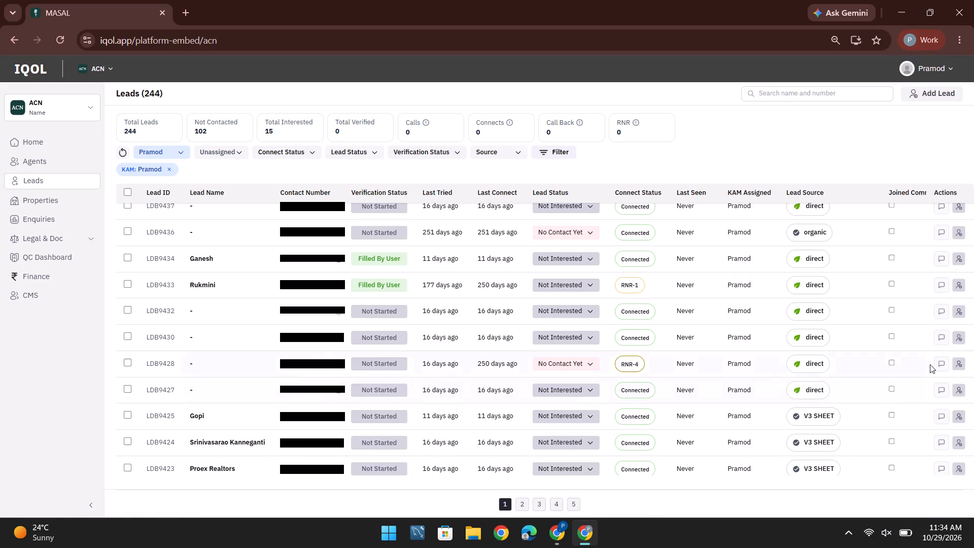
left_click(935, 364)
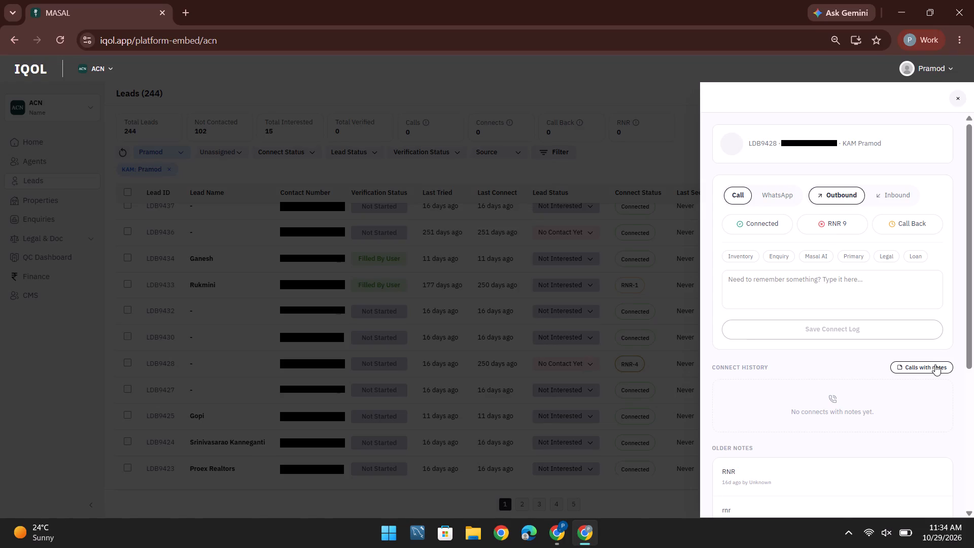
scroll(930, 423, "down", 4)
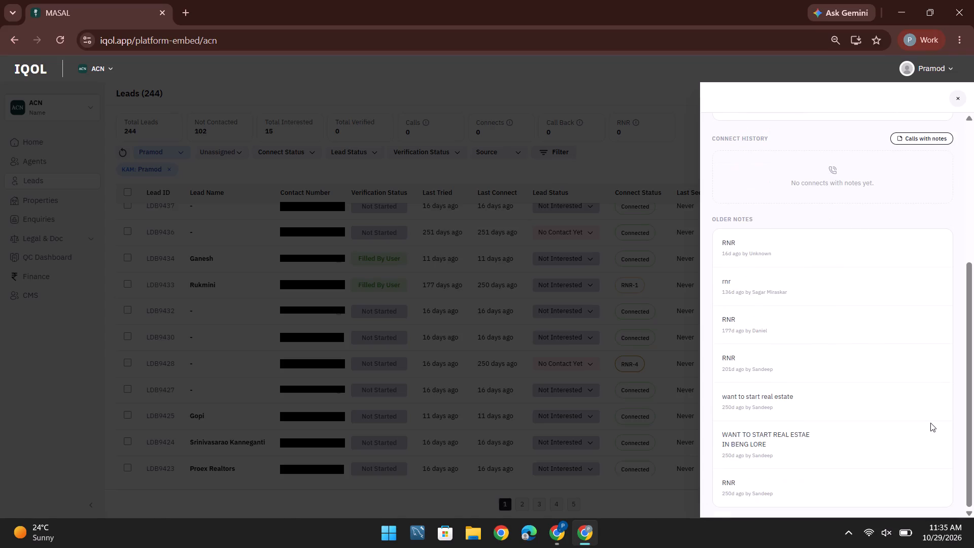
scroll(930, 423, "up", 4)
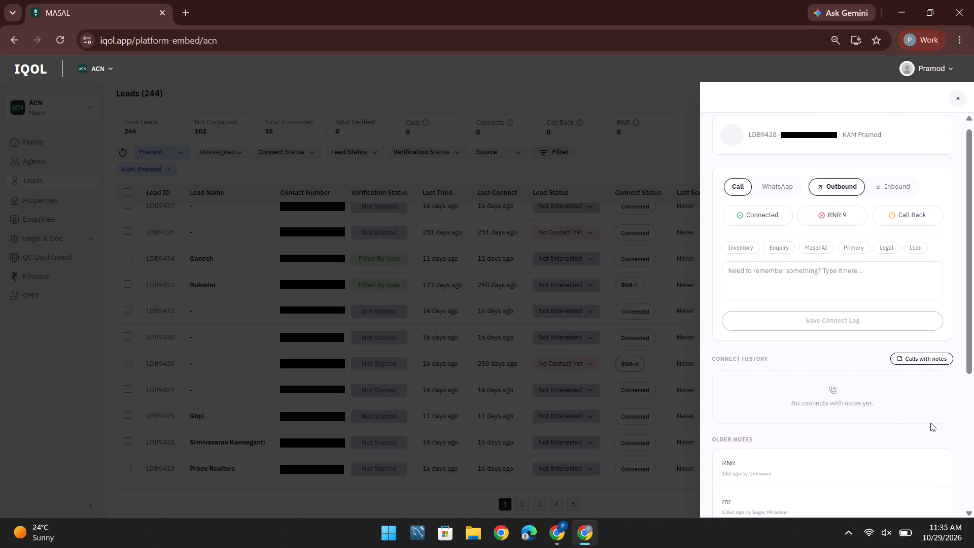
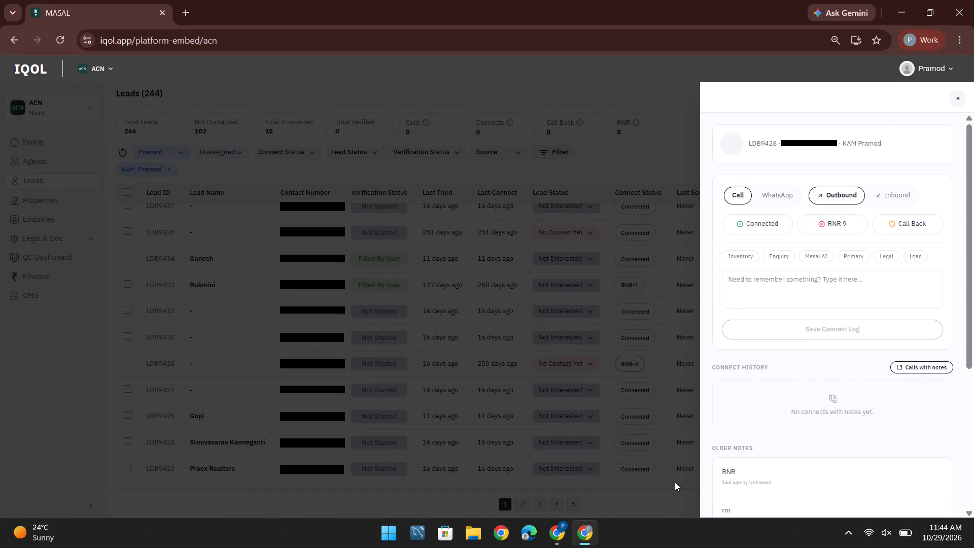
left_click(652, 505)
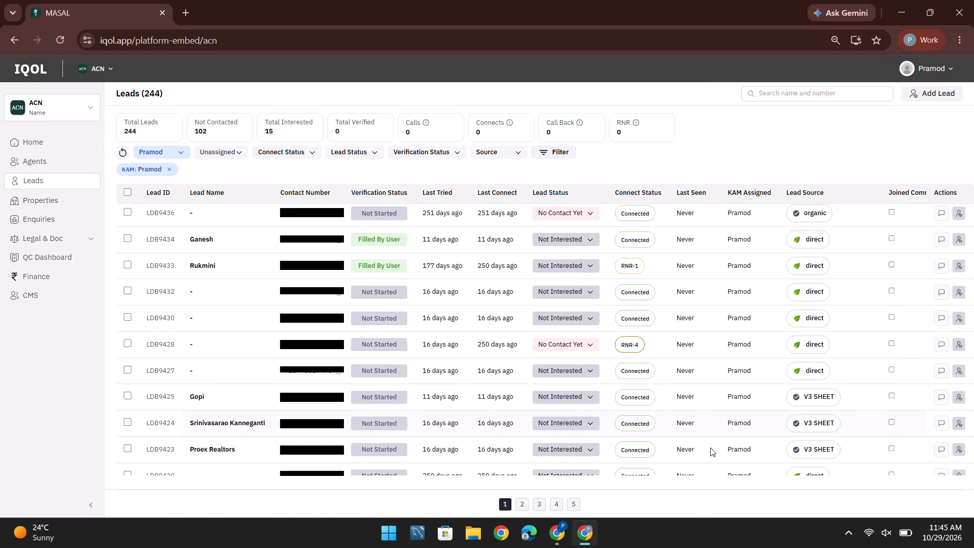
scroll(710, 448, "down", 1)
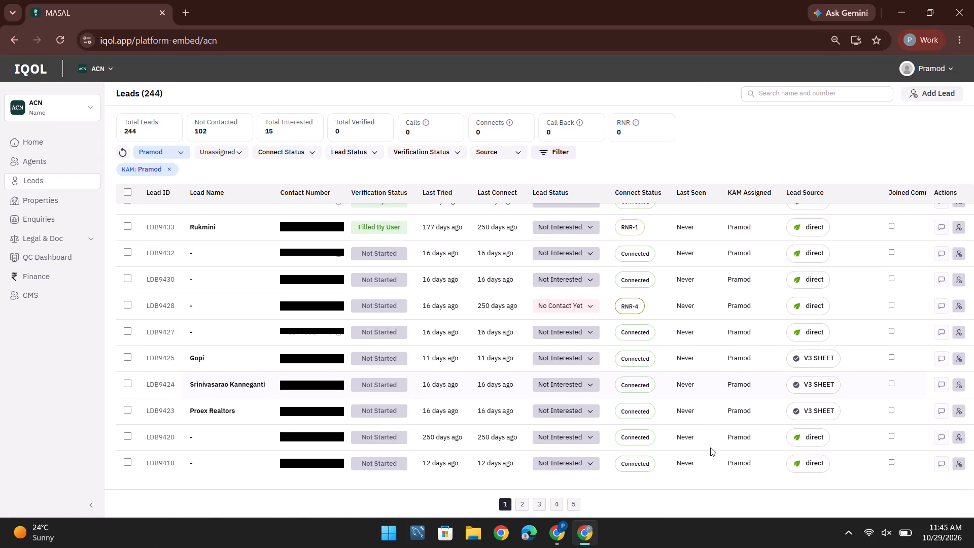
scroll(710, 448, "down", 3)
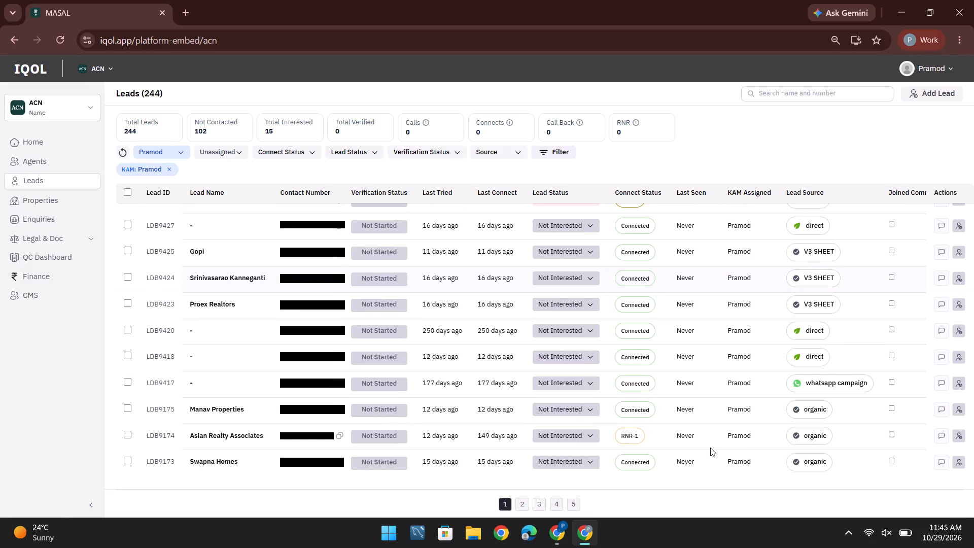
scroll(710, 448, "down", 1)
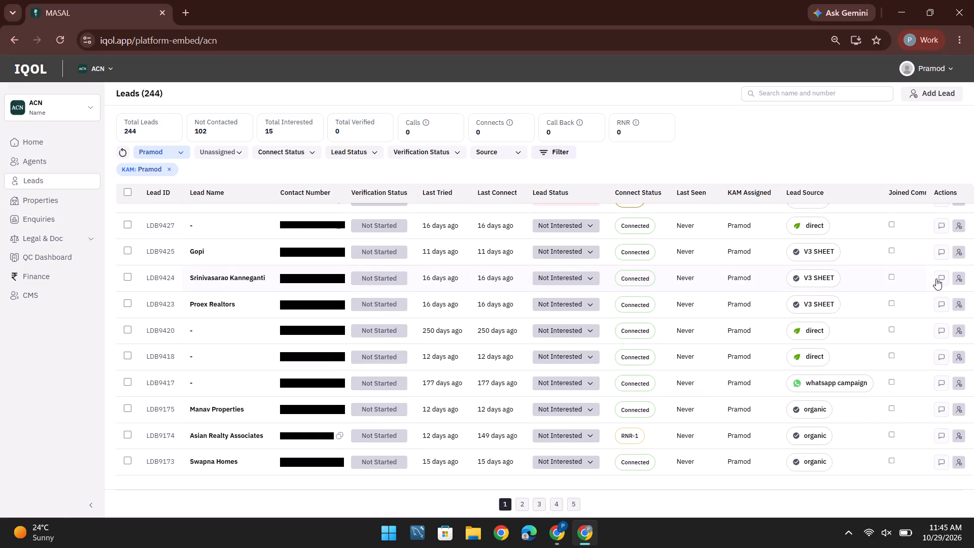
left_click(938, 279)
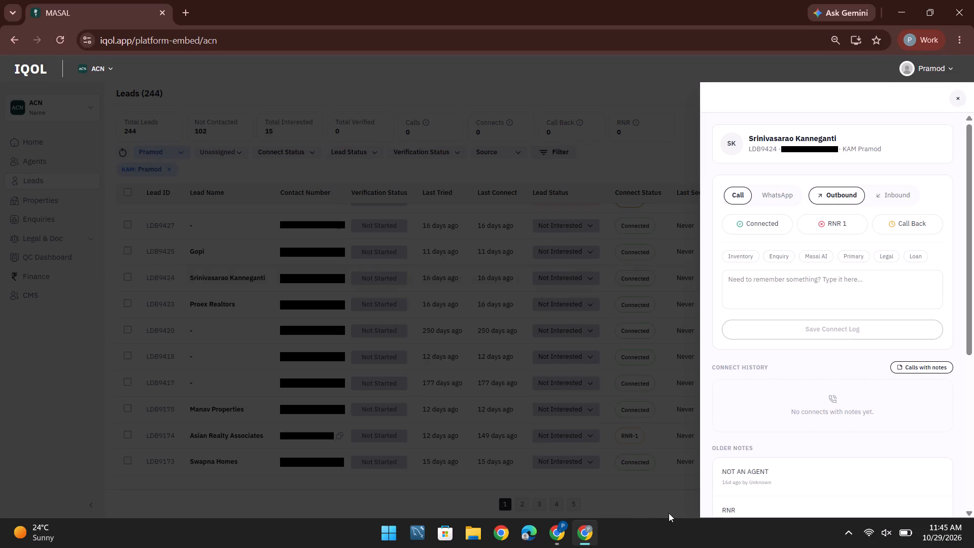
left_click(670, 510)
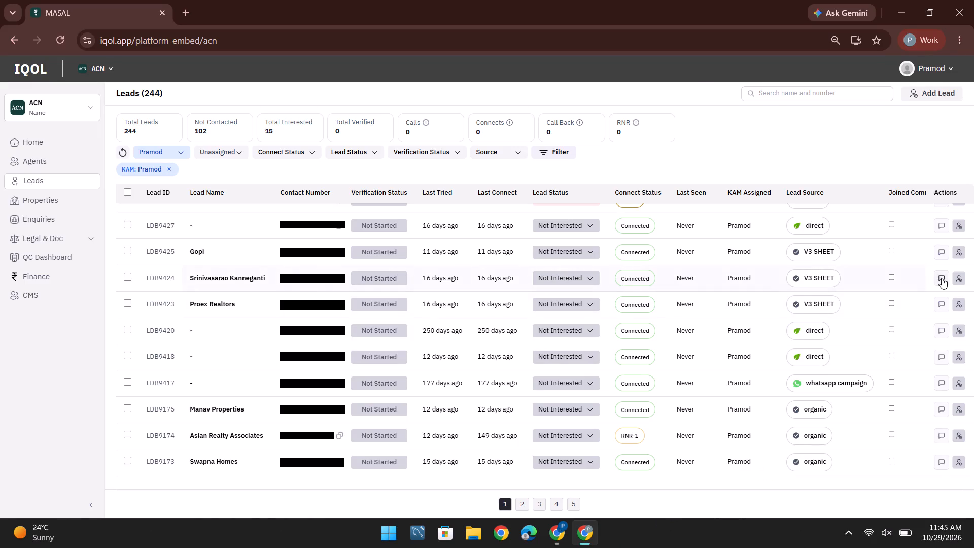
left_click(942, 278)
left_click(657, 503)
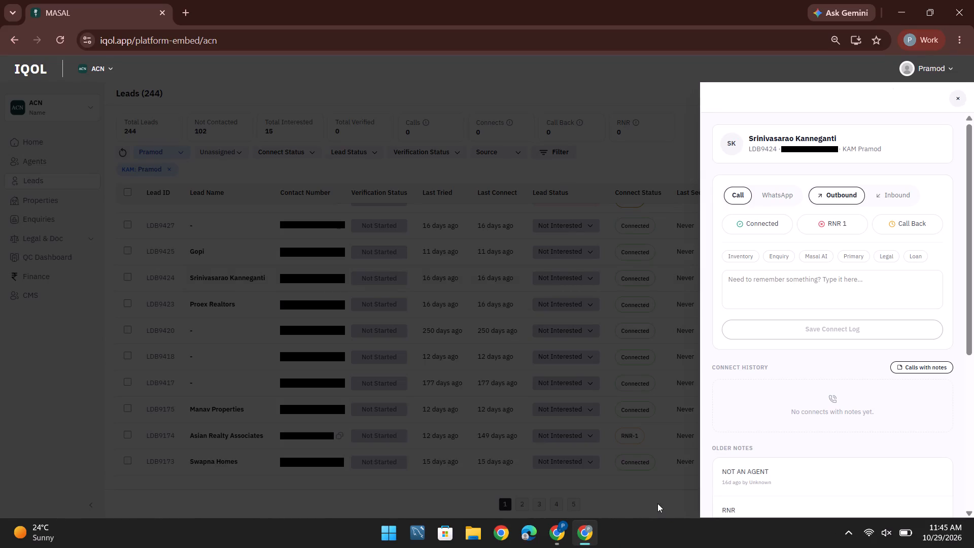
left_click(937, 307)
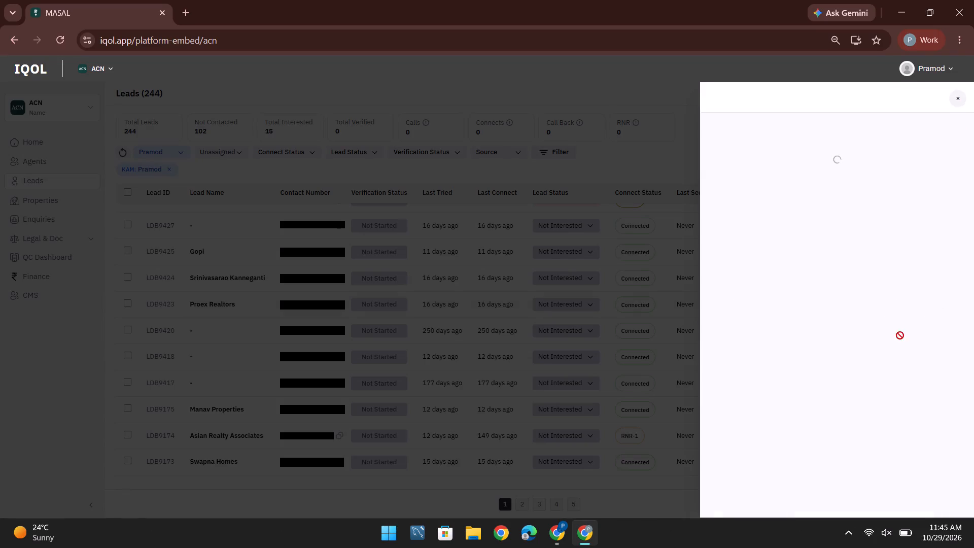
left_click(666, 510)
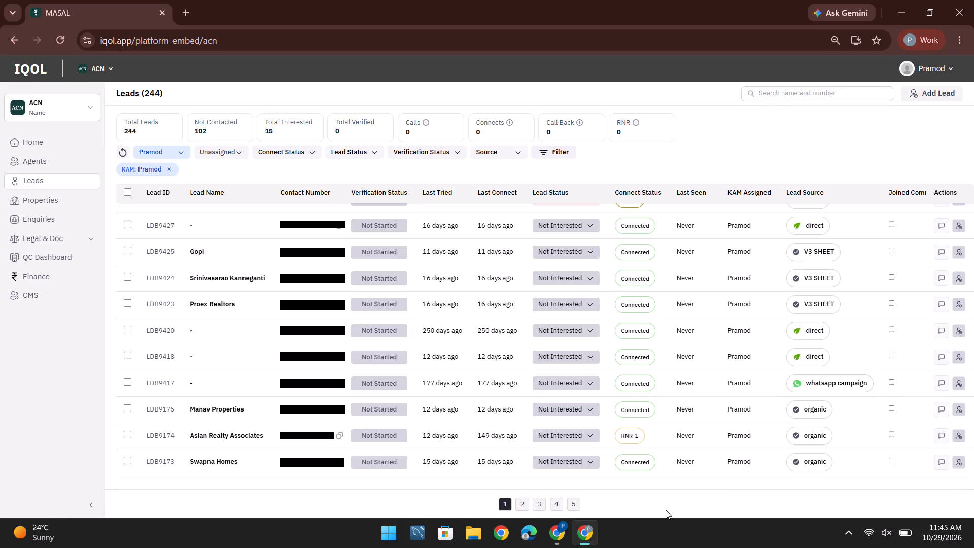
Go to page 2 of the leads and read the notes of Property Hub, Sharada Enterprises and MH58 Properties.
scroll(649, 419, "down", 1)
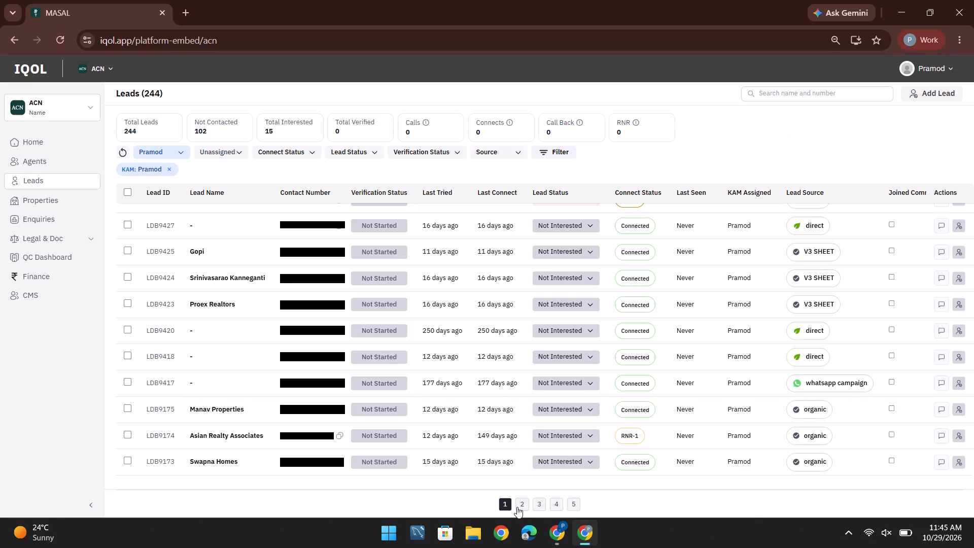
left_click(517, 507)
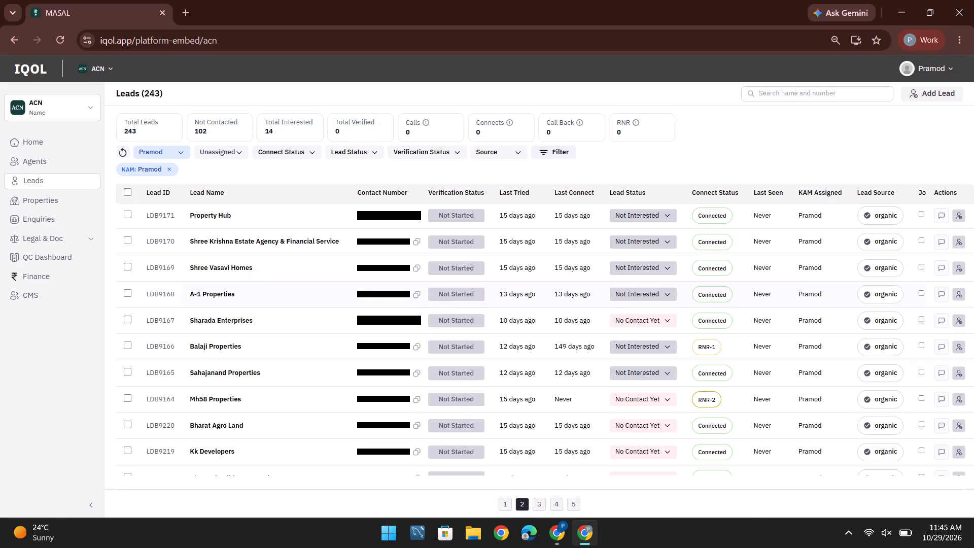
left_click(936, 214)
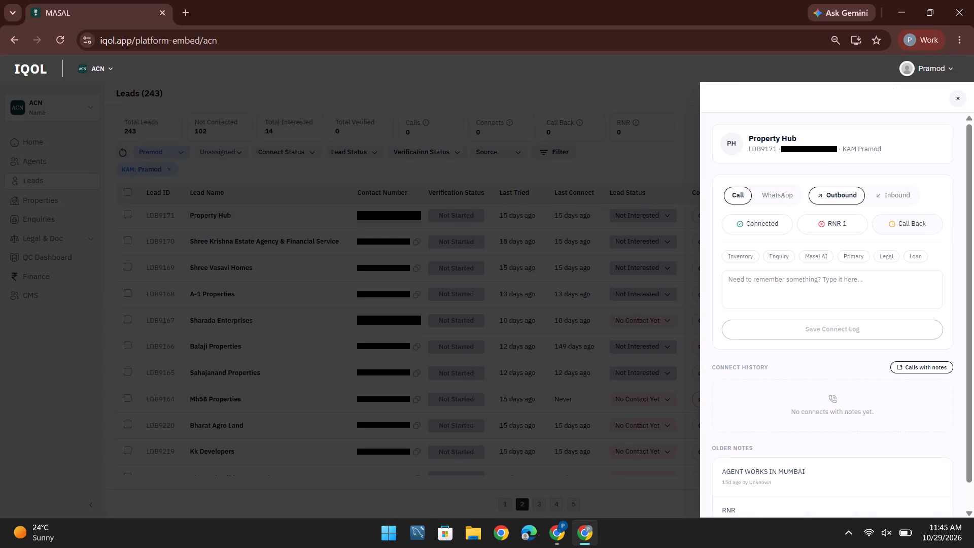
left_click(657, 498)
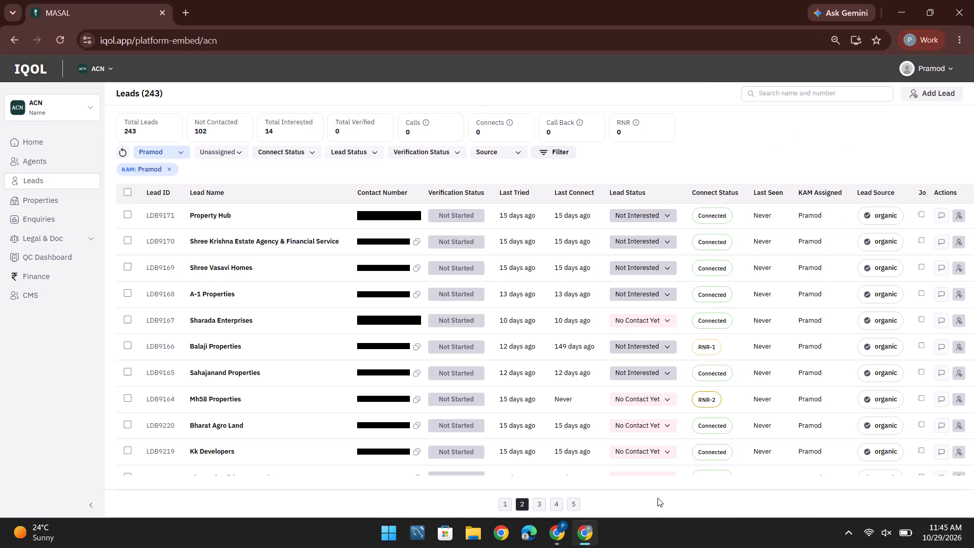
left_click(937, 319)
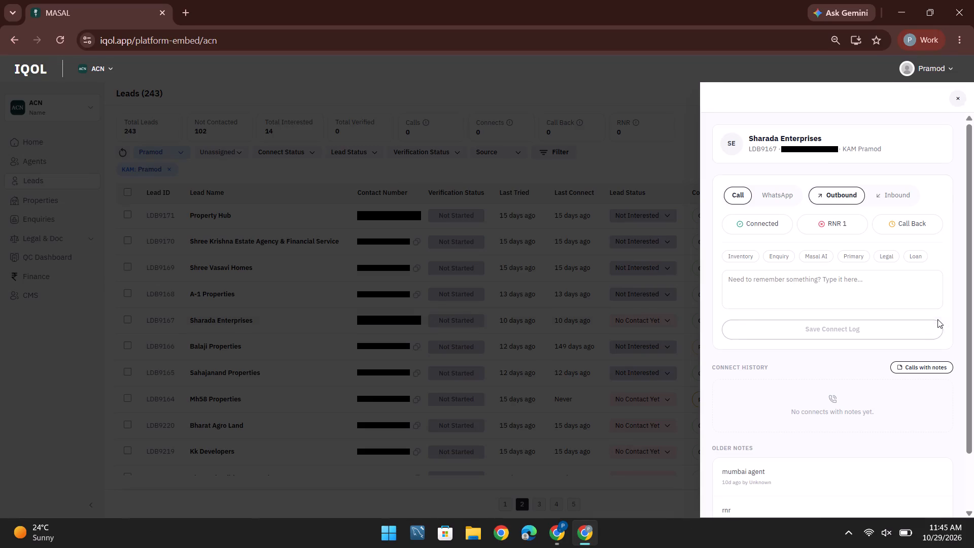
left_click(672, 496)
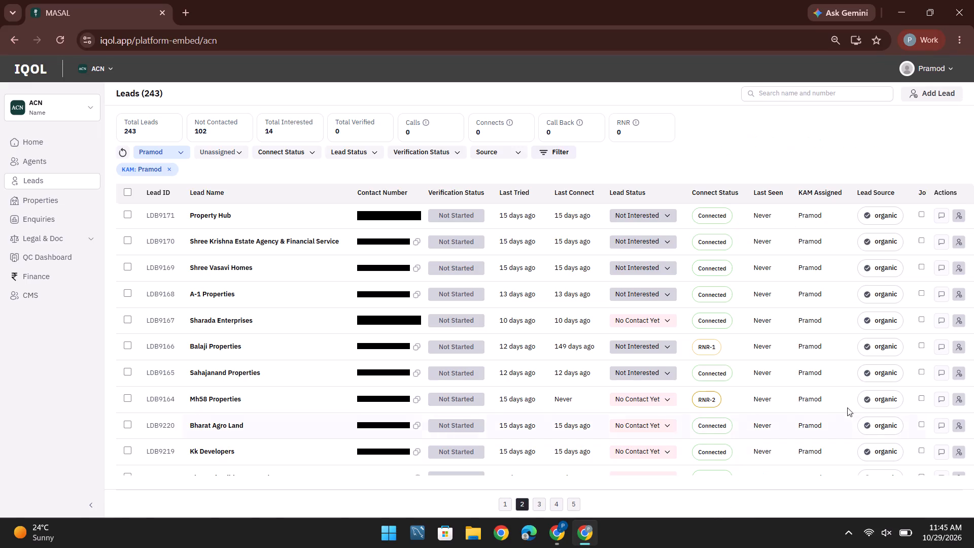
left_click(943, 394)
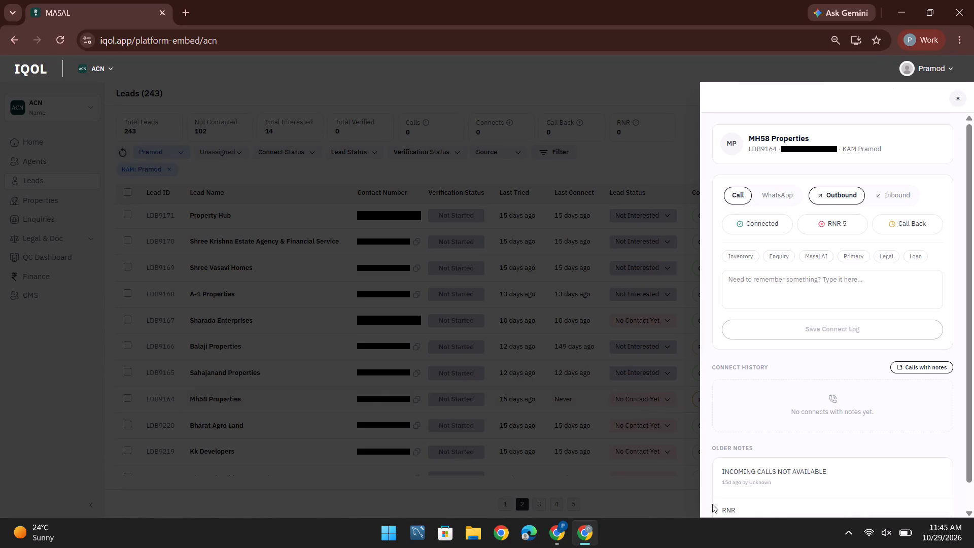
left_click(680, 510)
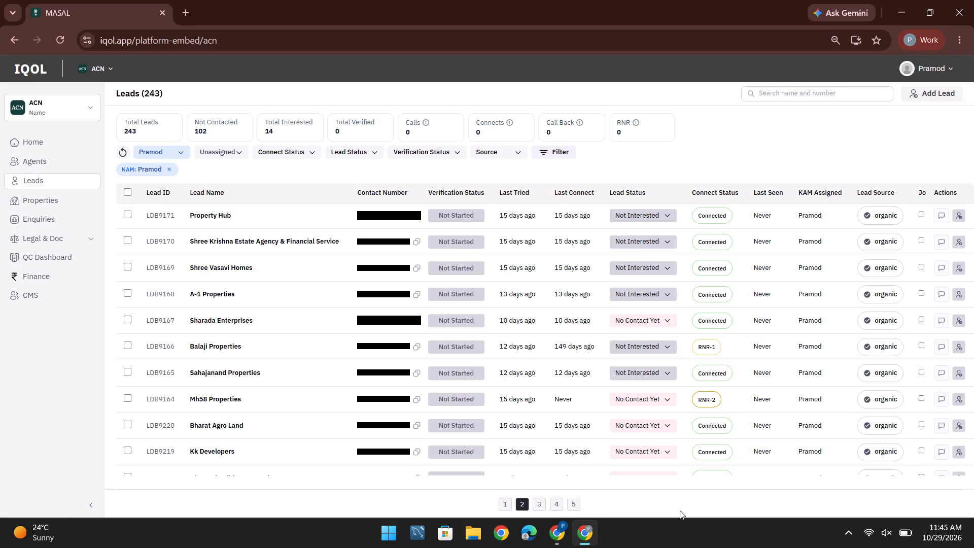
left_click(542, 501)
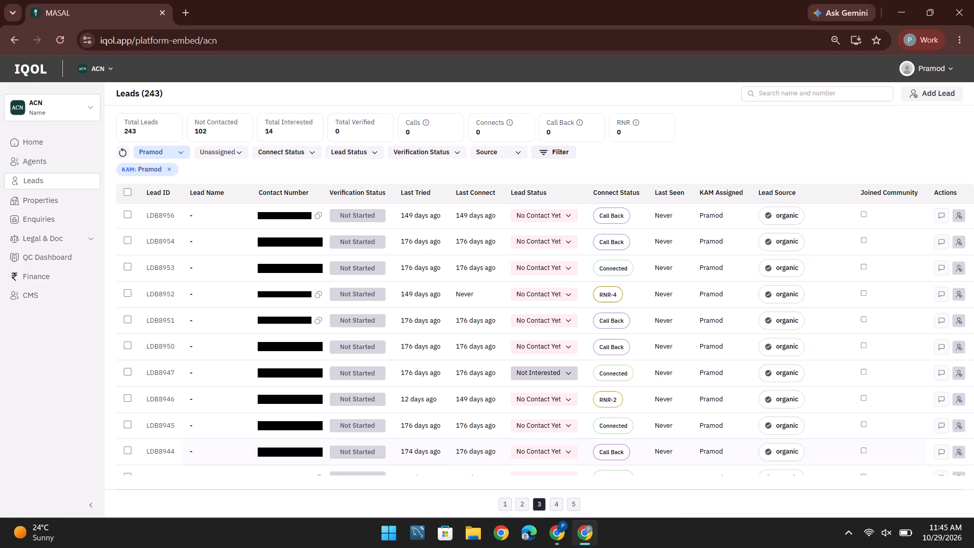
left_click(945, 216)
scroll(801, 420, "down", 2)
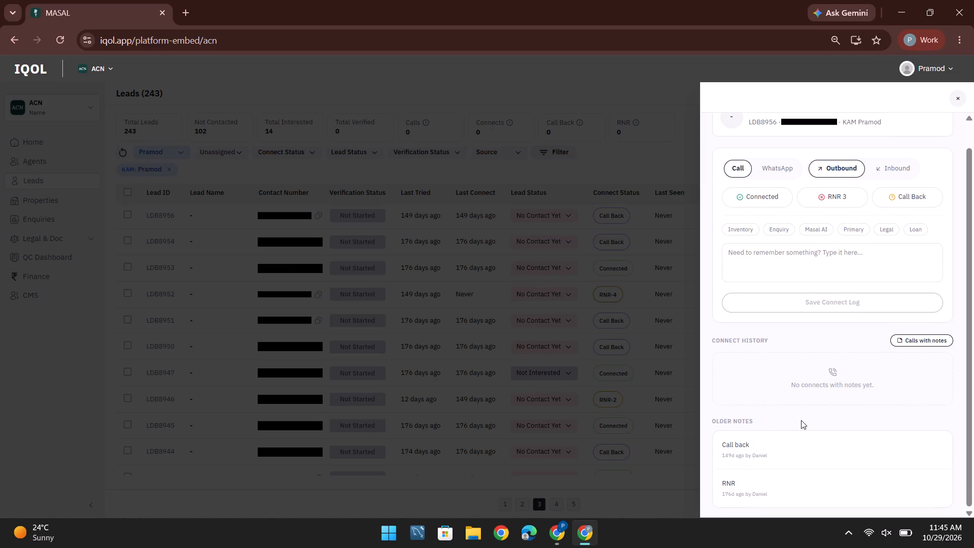
scroll(801, 420, "up", 2)
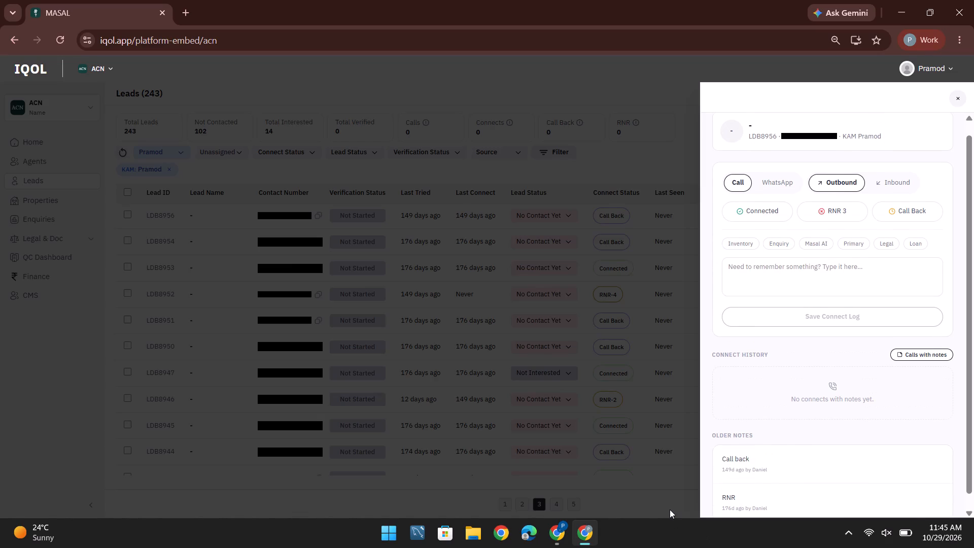
left_click(670, 509)
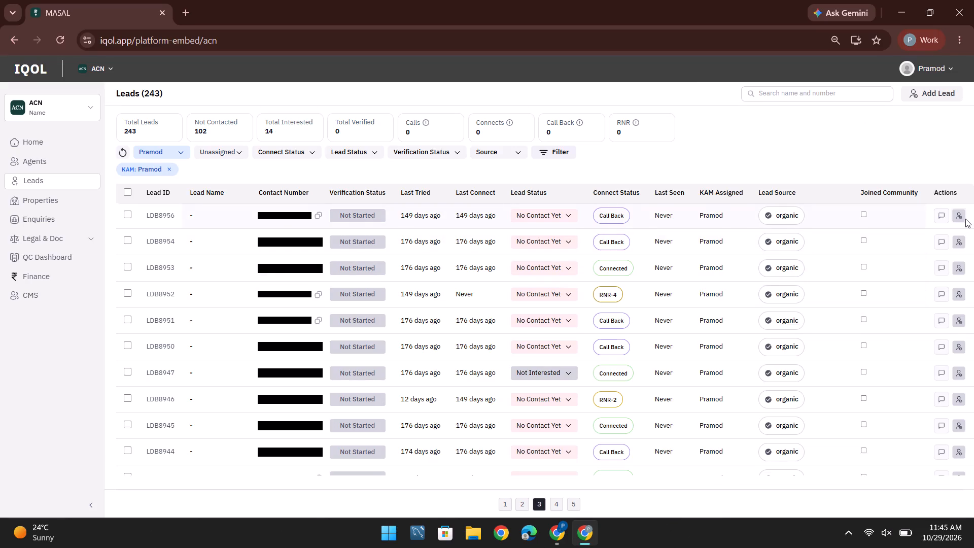
left_click(965, 219)
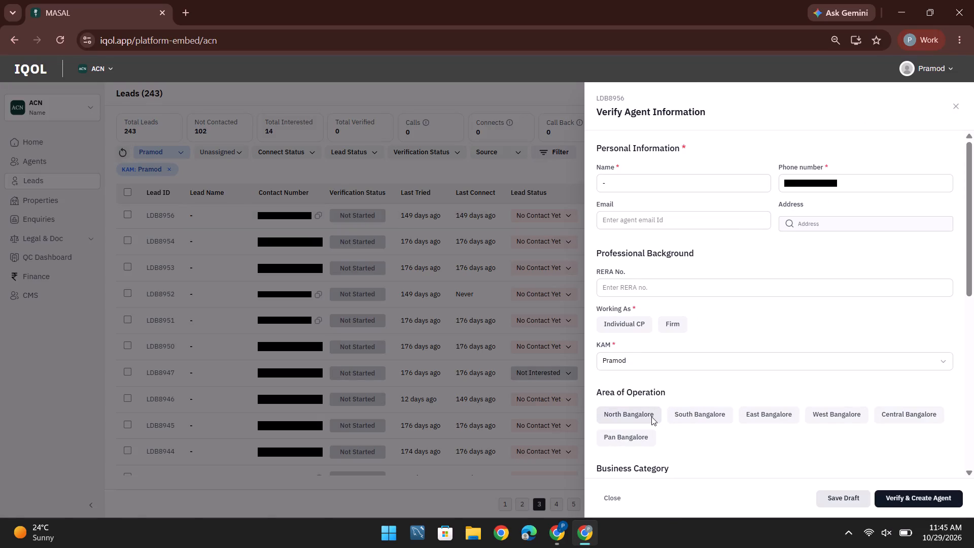
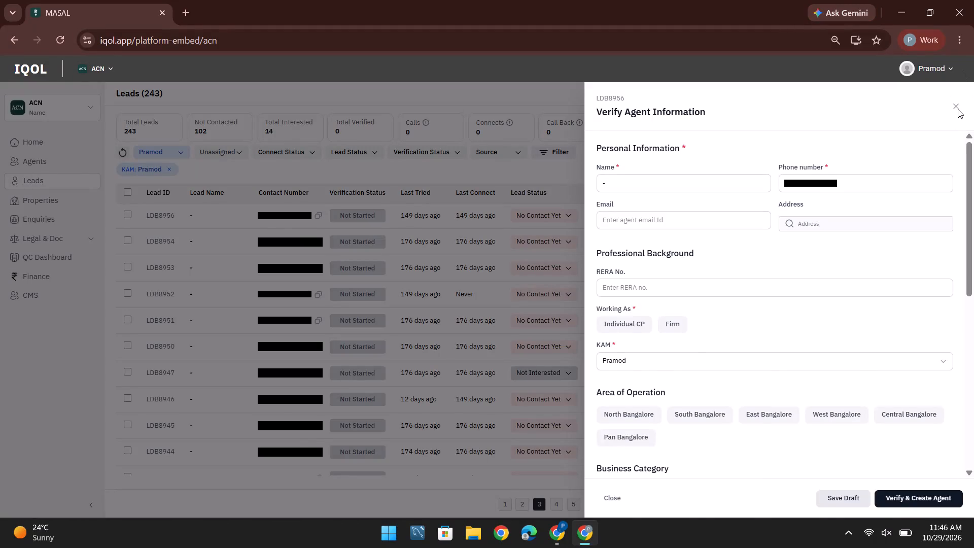
left_click(958, 109)
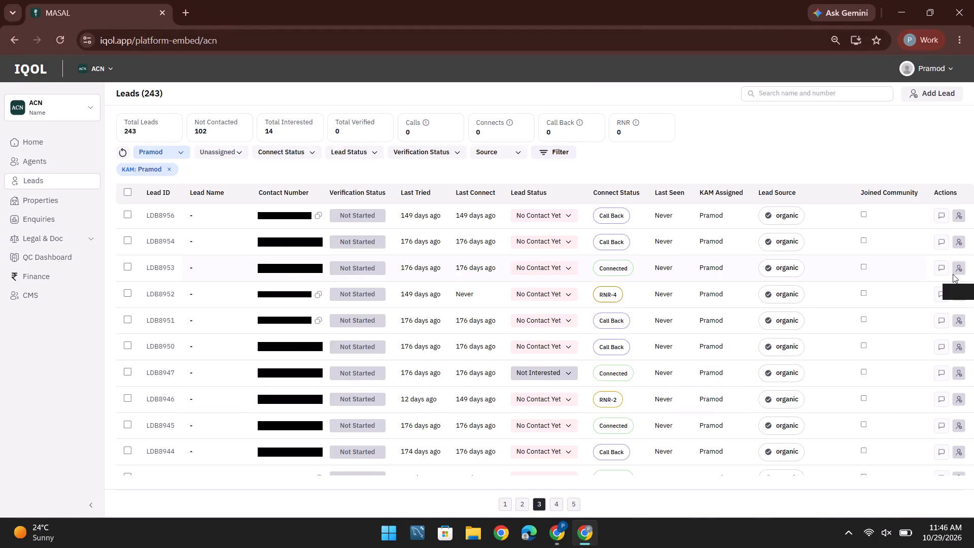
left_click(934, 222)
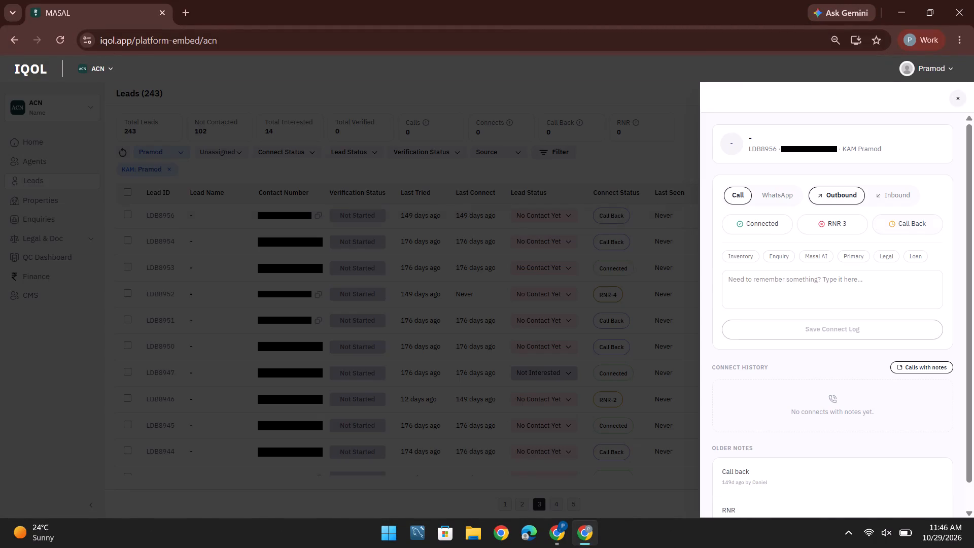
left_click(666, 511)
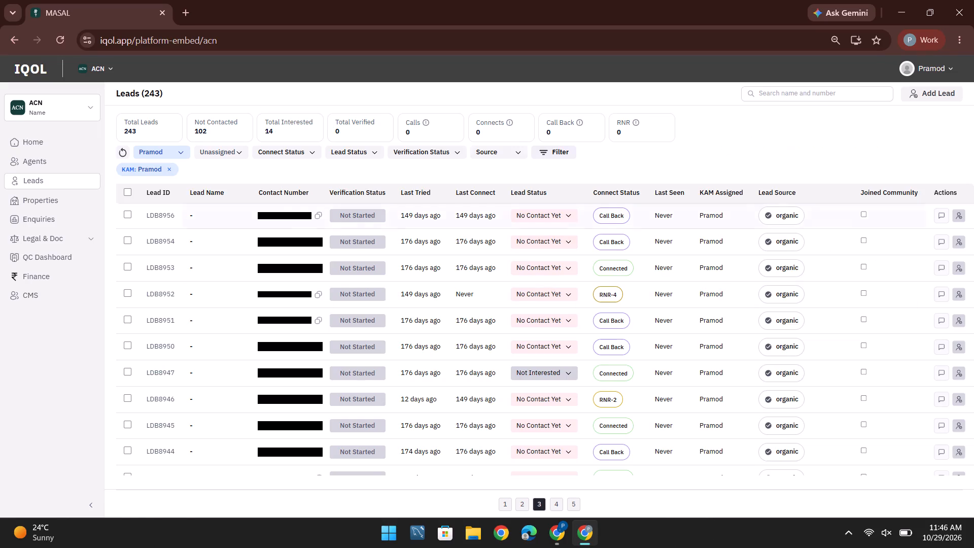
left_click(959, 223)
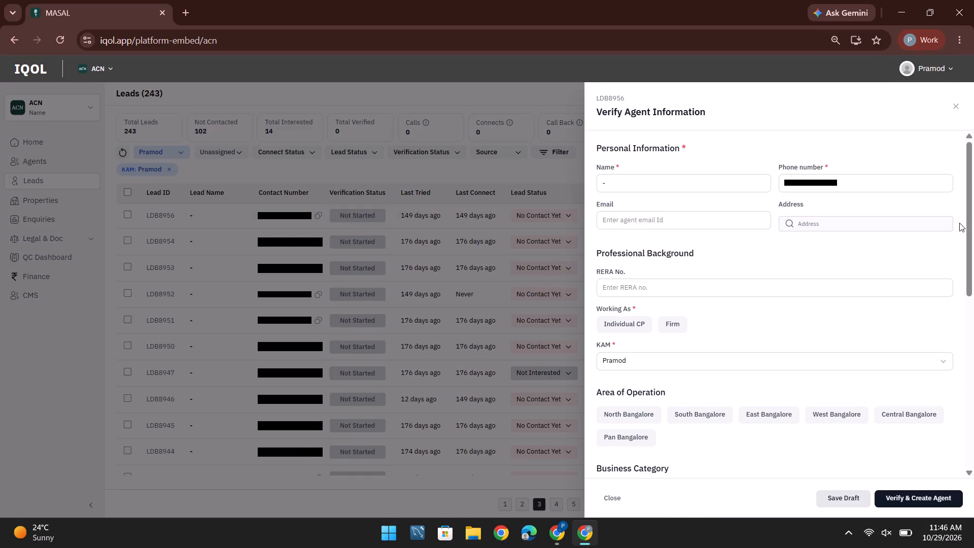
scroll(788, 447, "down", 4)
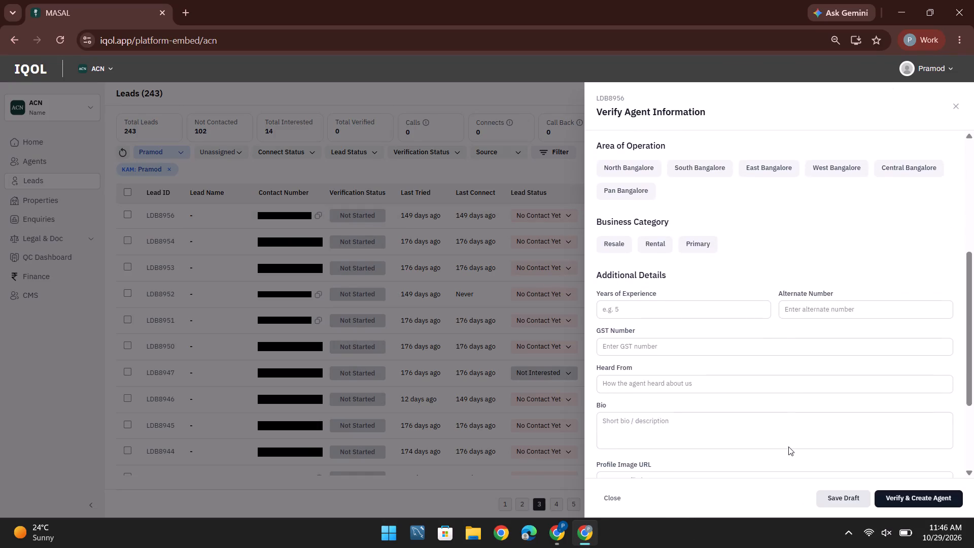
scroll(788, 447, "up", 2)
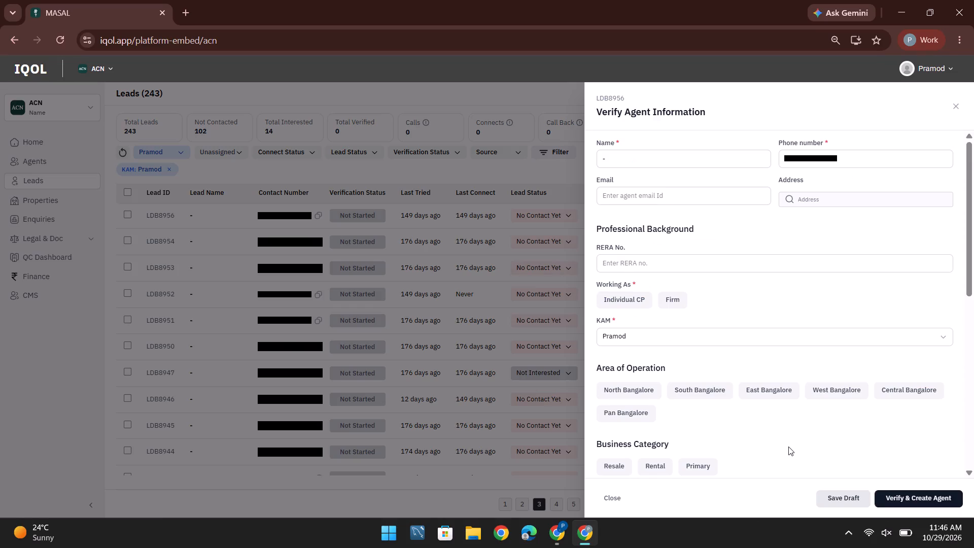
scroll(849, 340, "up", 1)
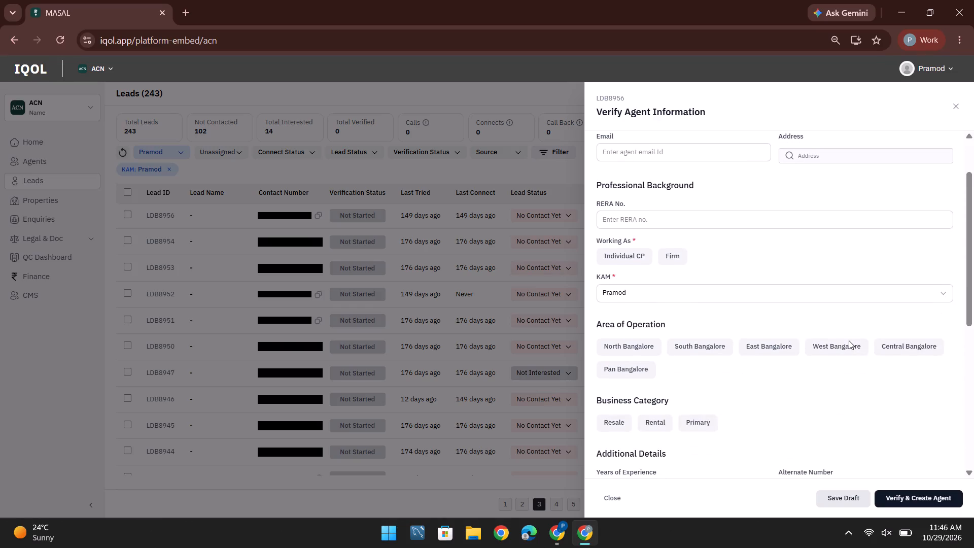
scroll(849, 340, "up", 1)
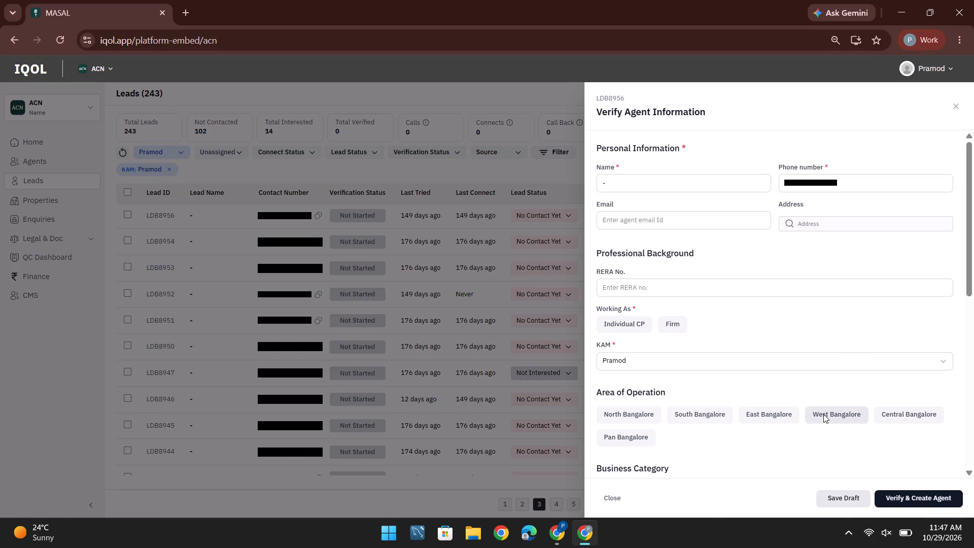
left_click(909, 527)
left_click(850, 532)
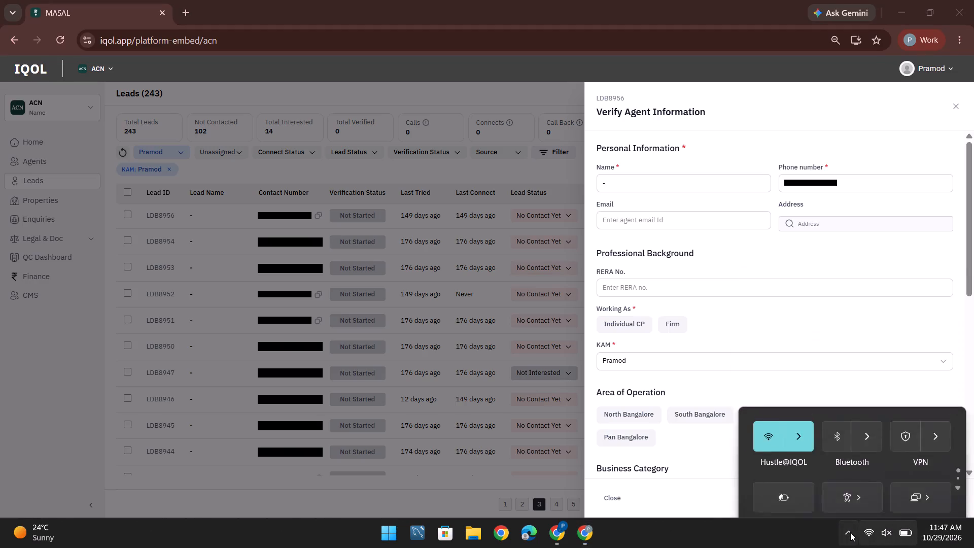
left_click(741, 451)
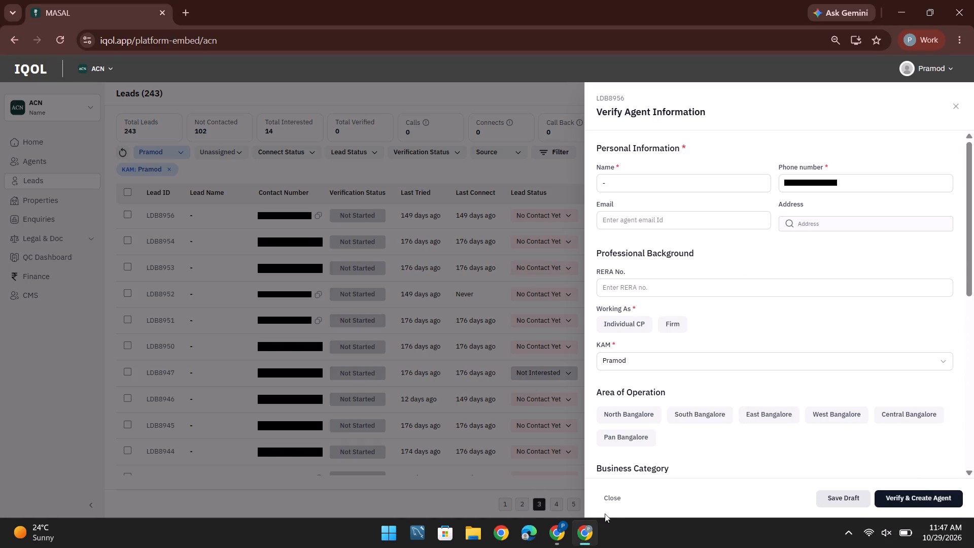
left_click(630, 523)
left_click(544, 475)
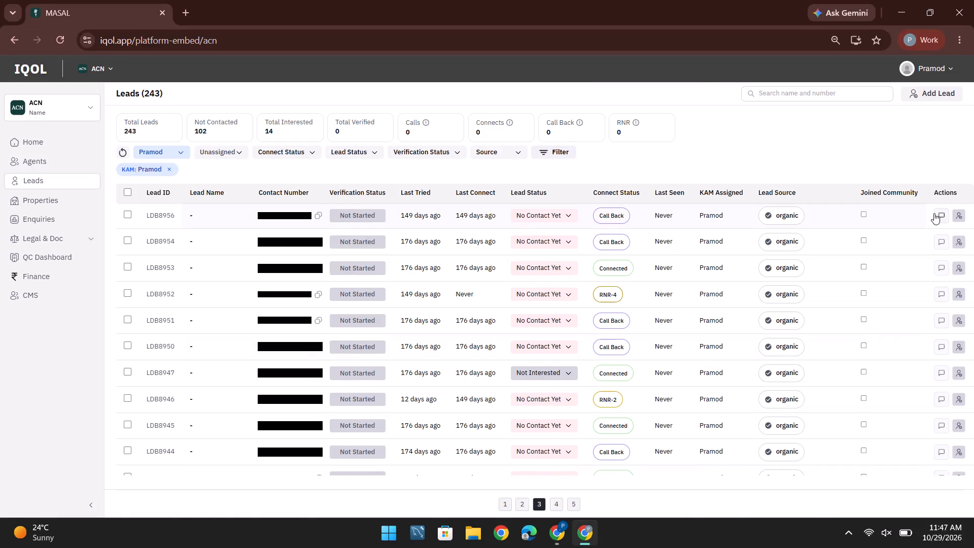
left_click(934, 213)
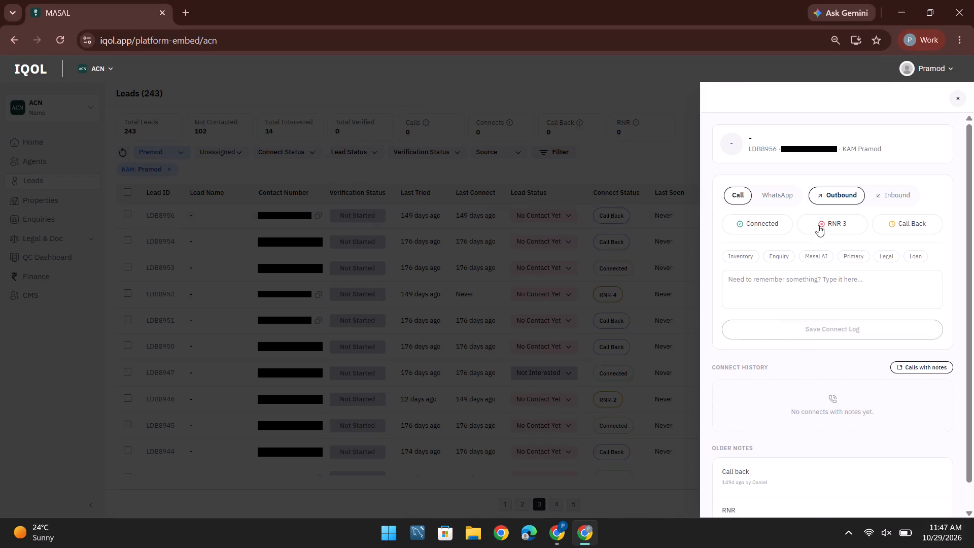
left_click(842, 219)
left_click(774, 277)
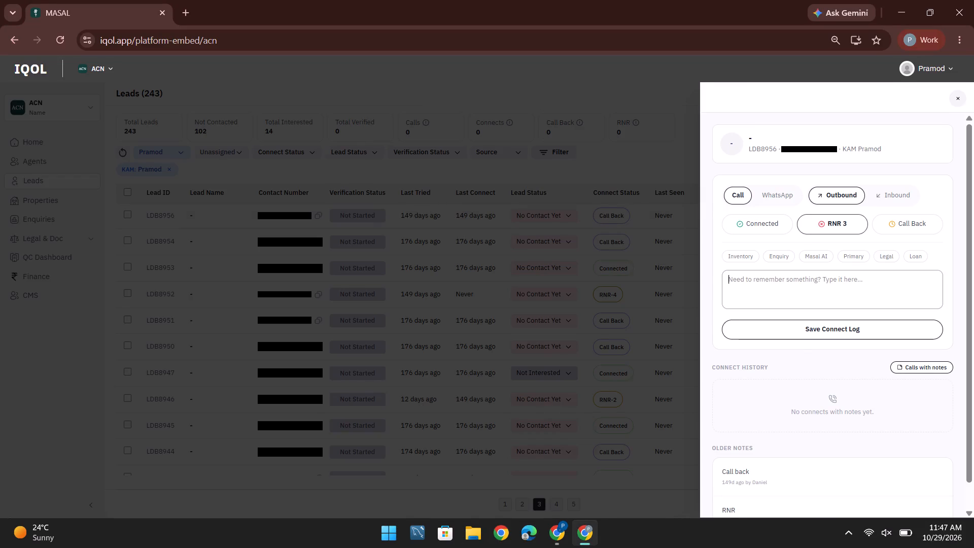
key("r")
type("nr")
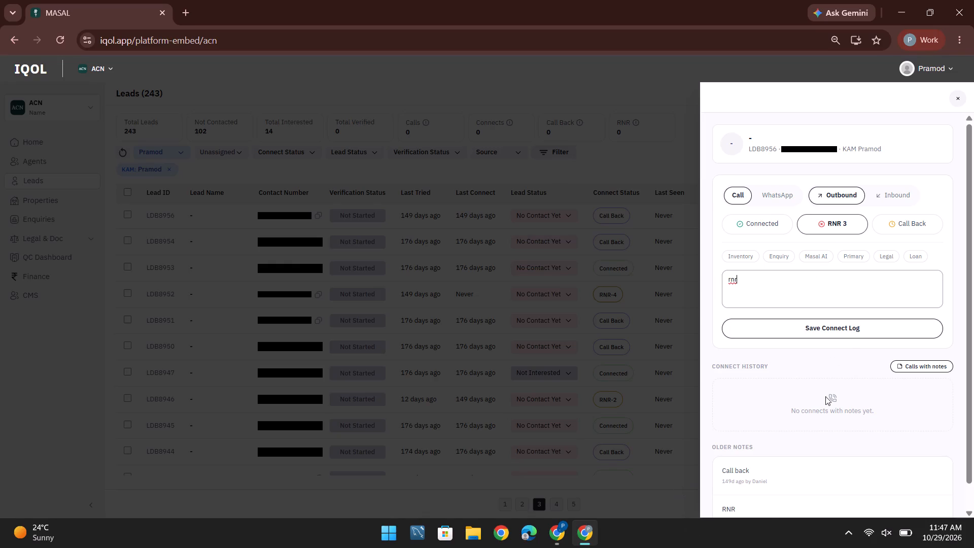
left_click(825, 325)
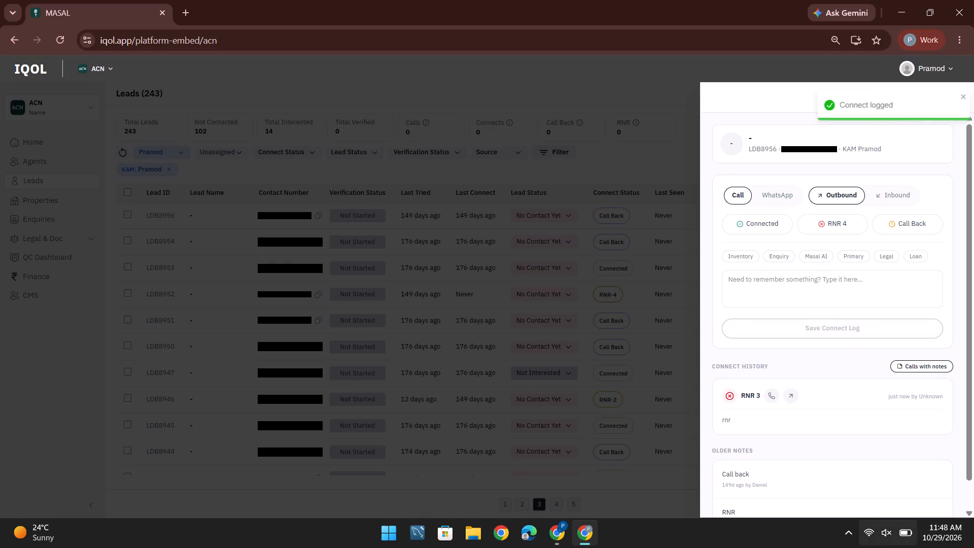
left_click(652, 494)
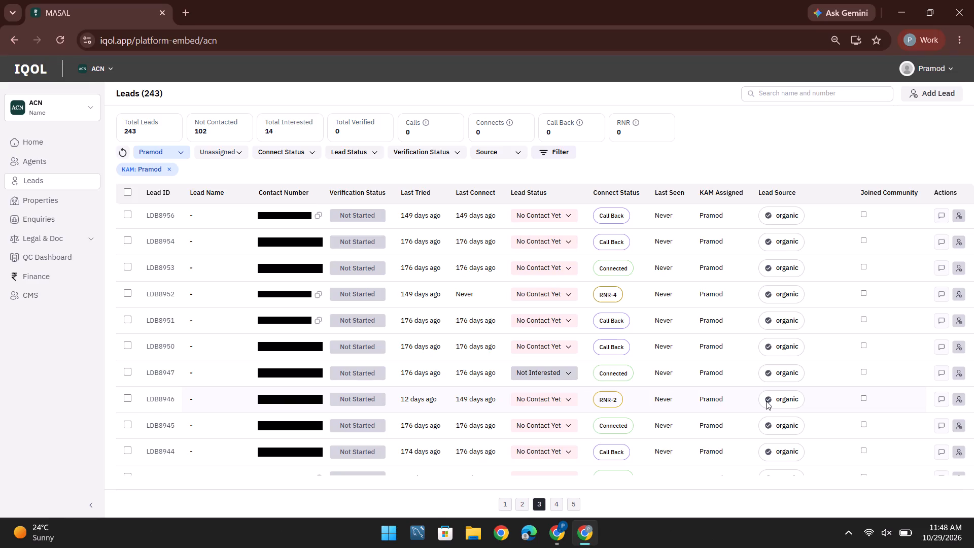
scroll(879, 317, "down", 2)
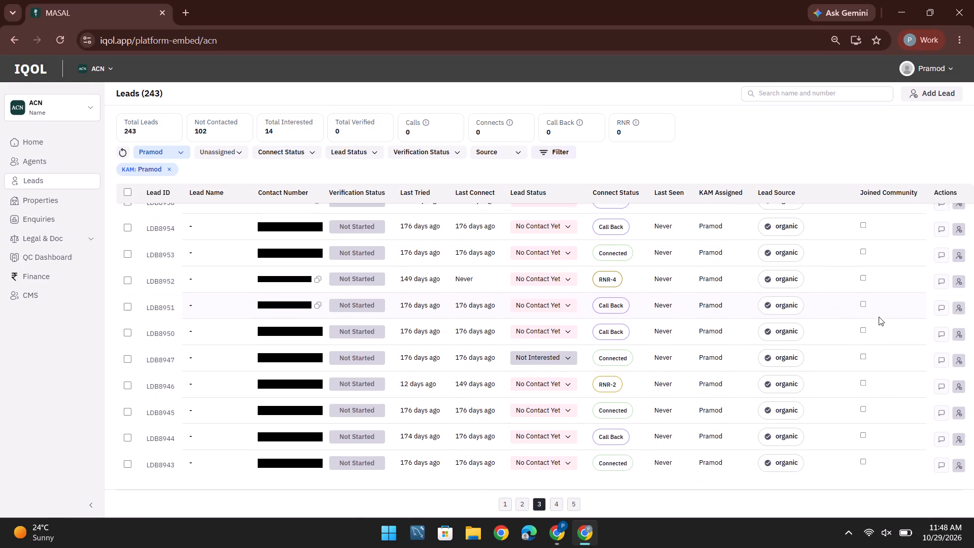
scroll(879, 317, "down", 2)
left_click(942, 226)
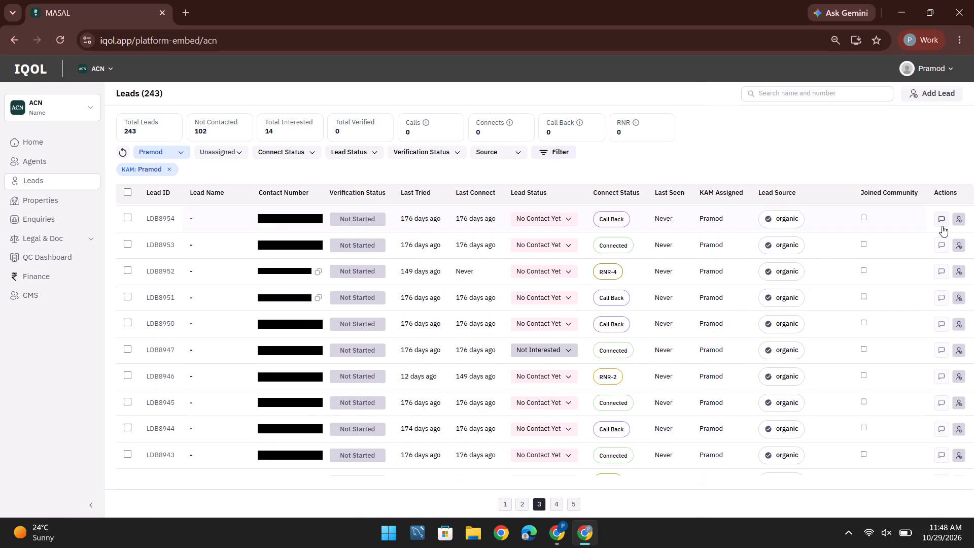
scroll(824, 467, "down", 1)
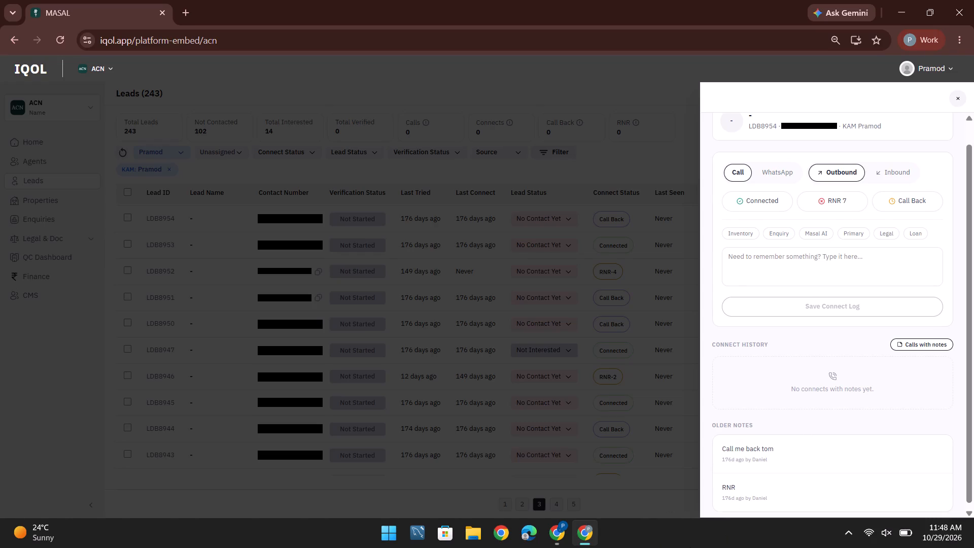
left_click(676, 503)
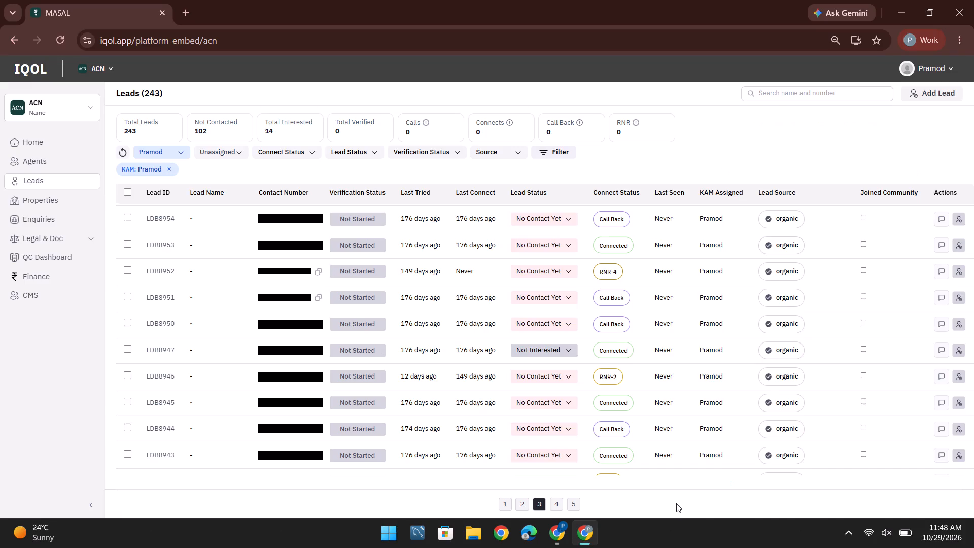
left_click(938, 251)
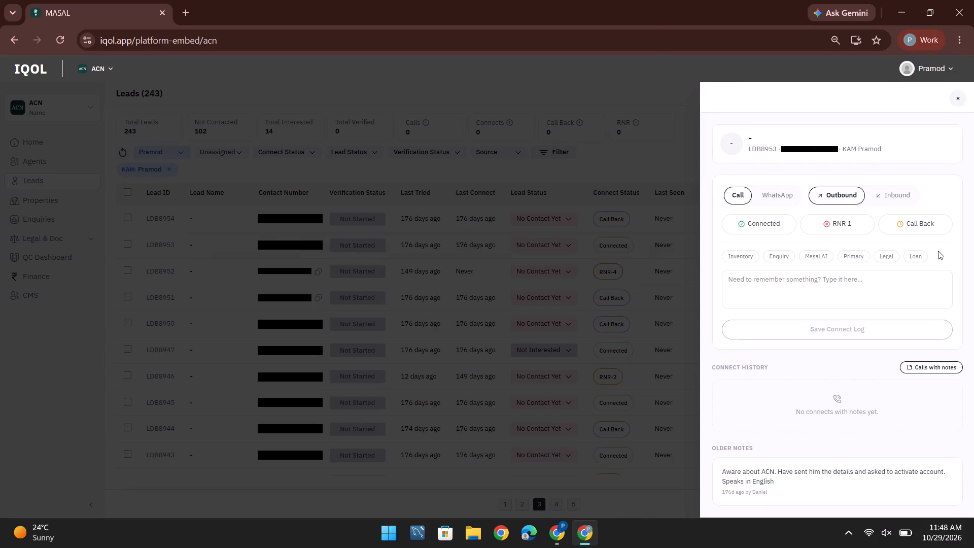
scroll(825, 466, "down", 1)
left_click(662, 497)
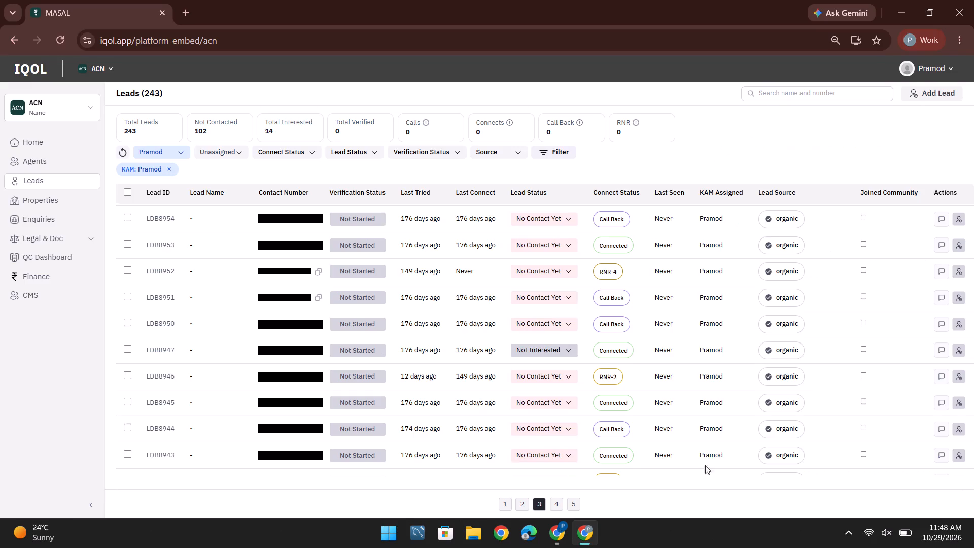
scroll(835, 359, "down", 2)
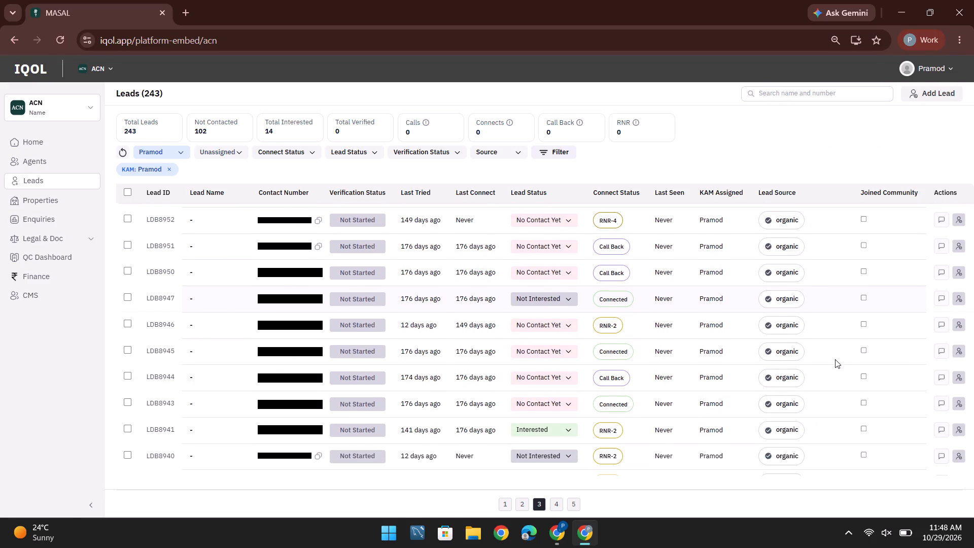
scroll(835, 359, "down", 1)
left_click(940, 218)
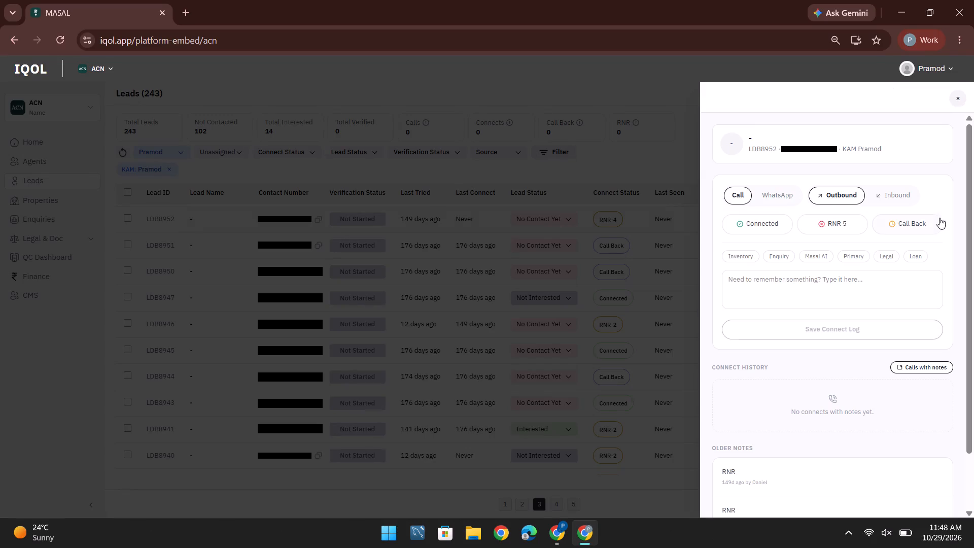
scroll(837, 455, "down", 2)
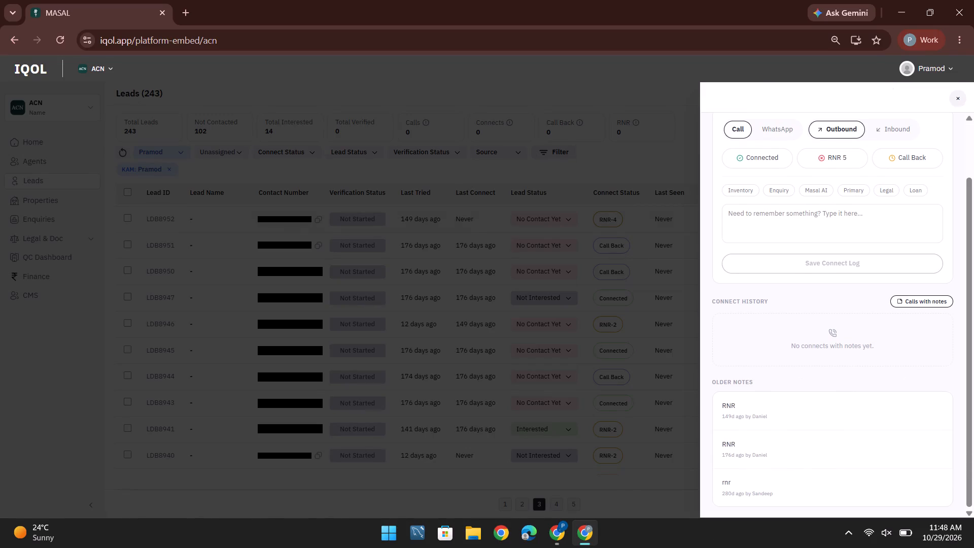
left_click(660, 507)
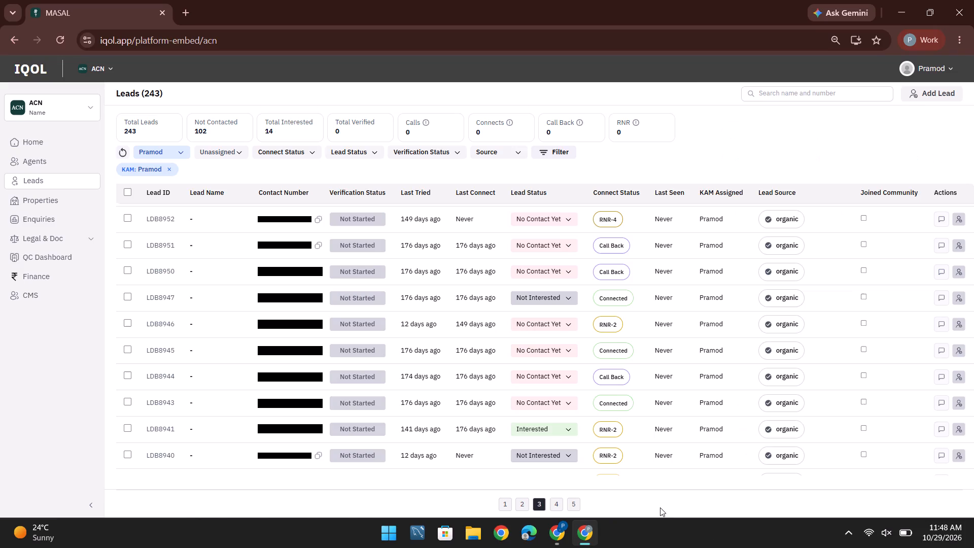
left_click(940, 245)
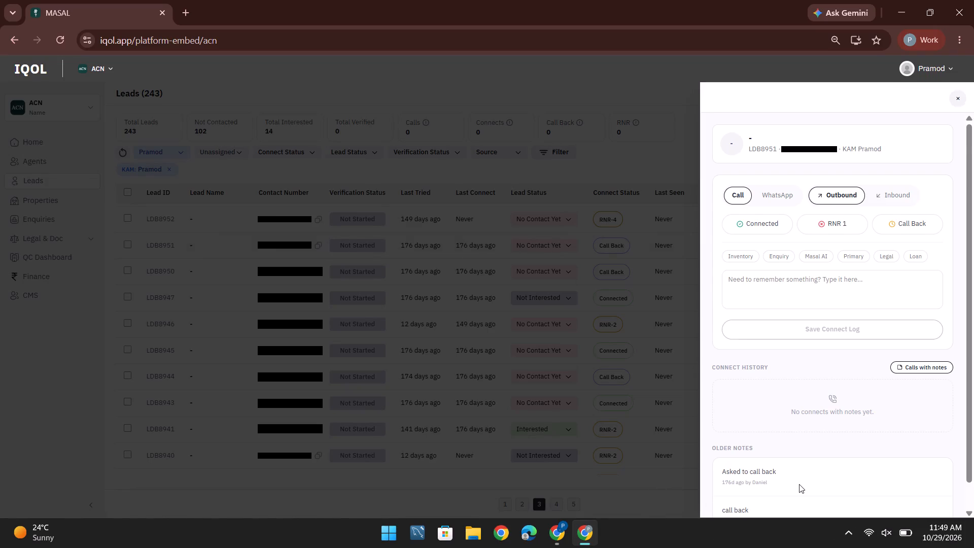
scroll(799, 484, "down", 2)
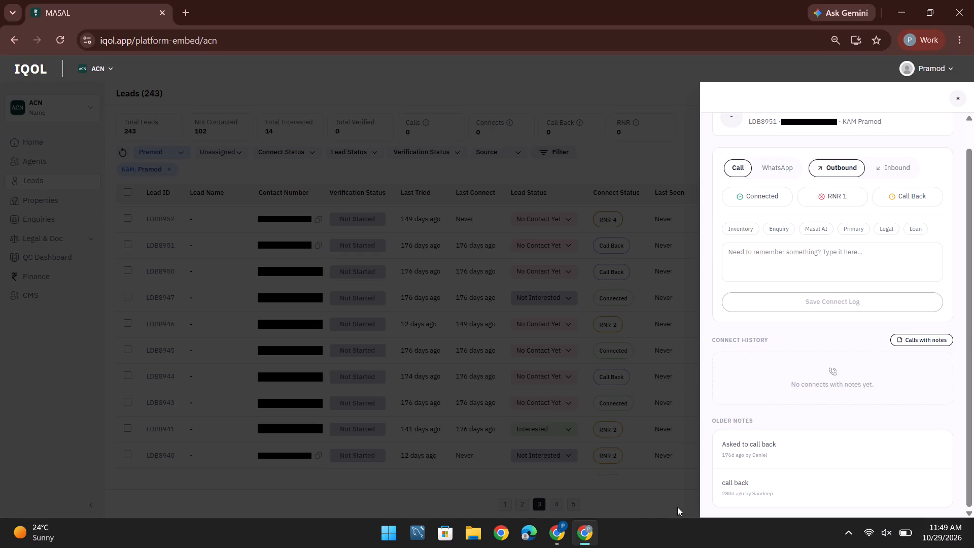
left_click(677, 507)
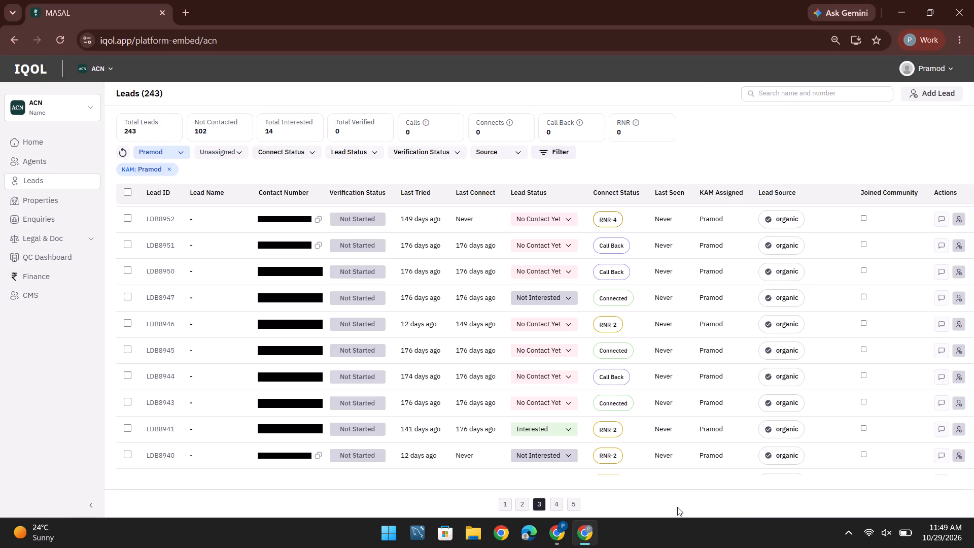
scroll(830, 400, "down", 1)
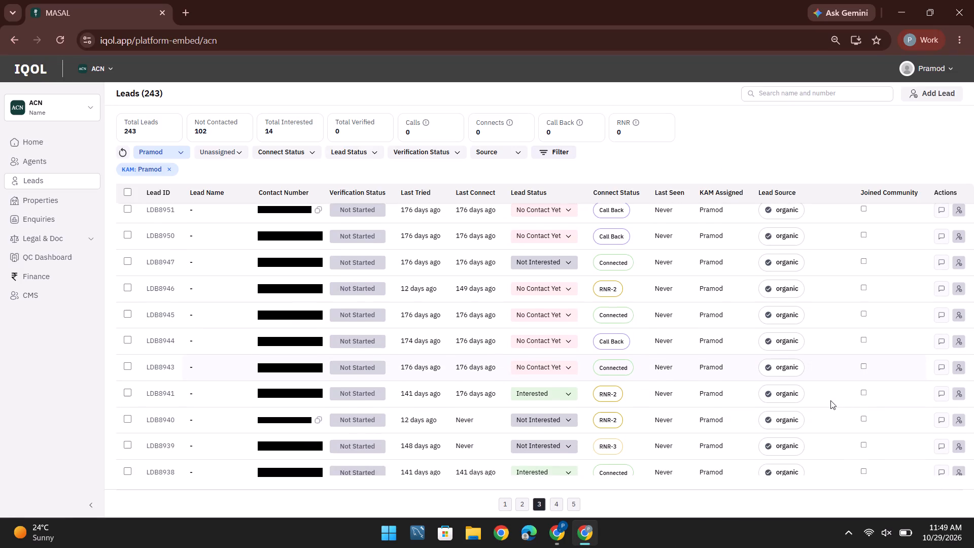
scroll(830, 400, "down", 1)
left_click(941, 224)
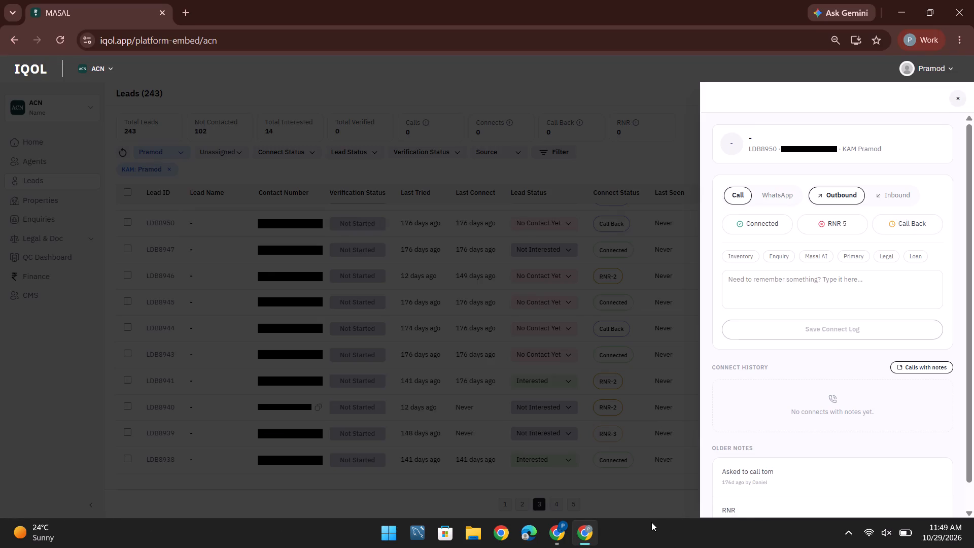
left_click(651, 522)
left_click(664, 506)
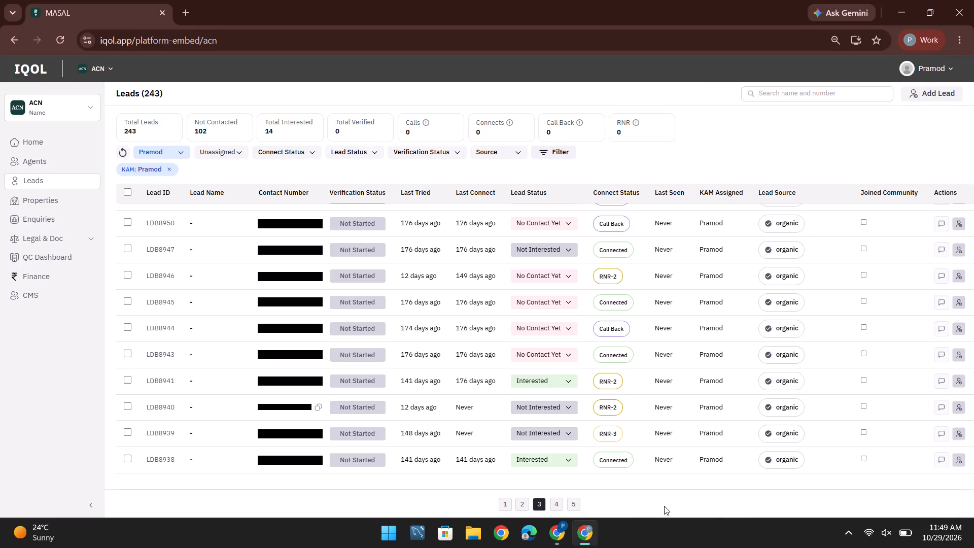
scroll(797, 427, "down", 1)
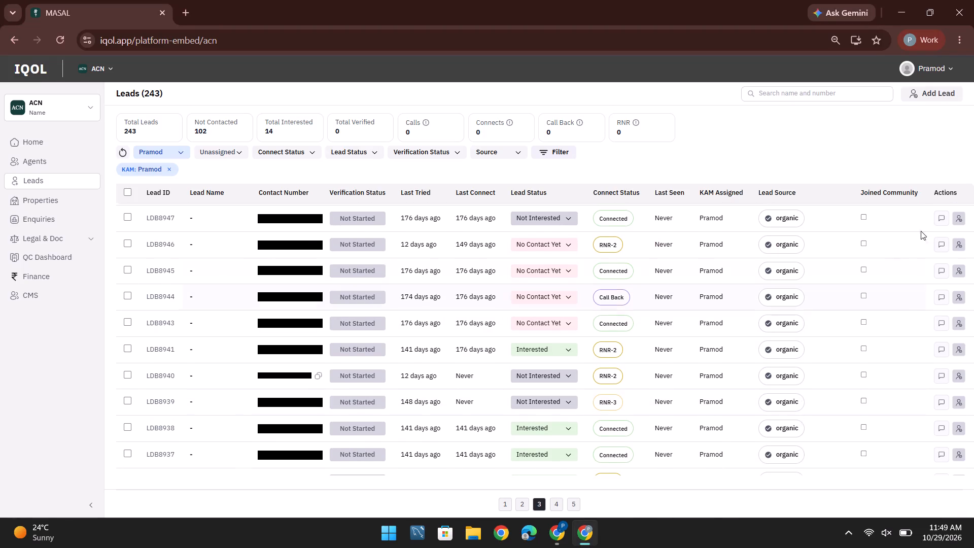
left_click(947, 222)
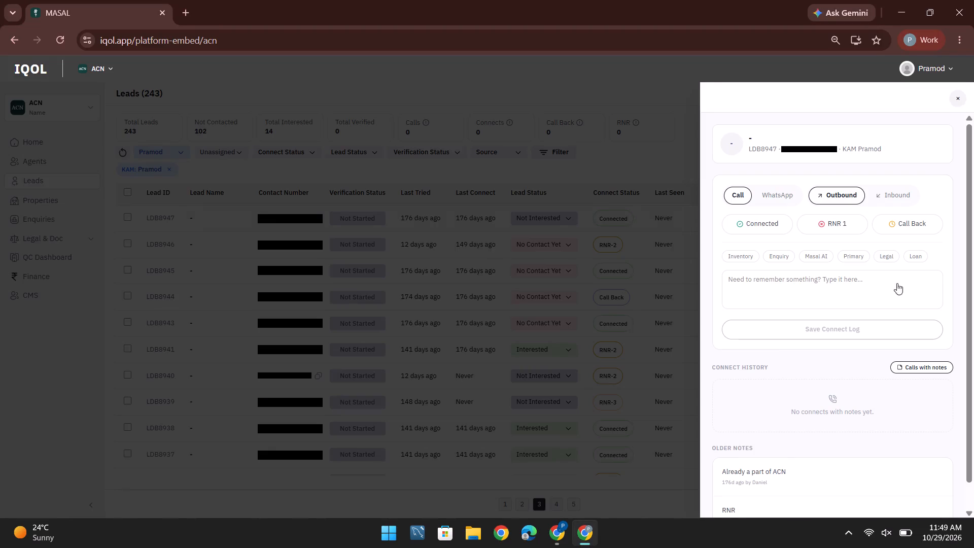
left_click(638, 502)
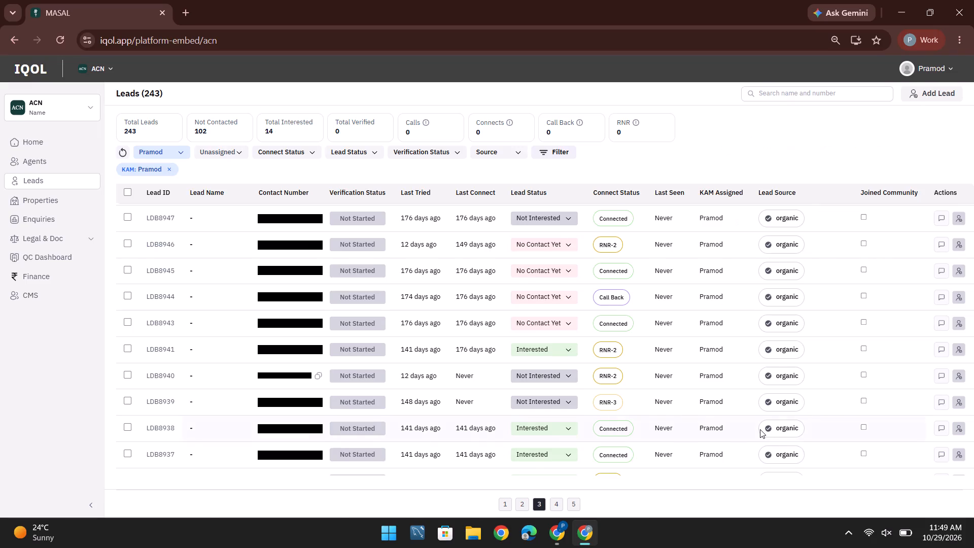
scroll(760, 429, "down", 1)
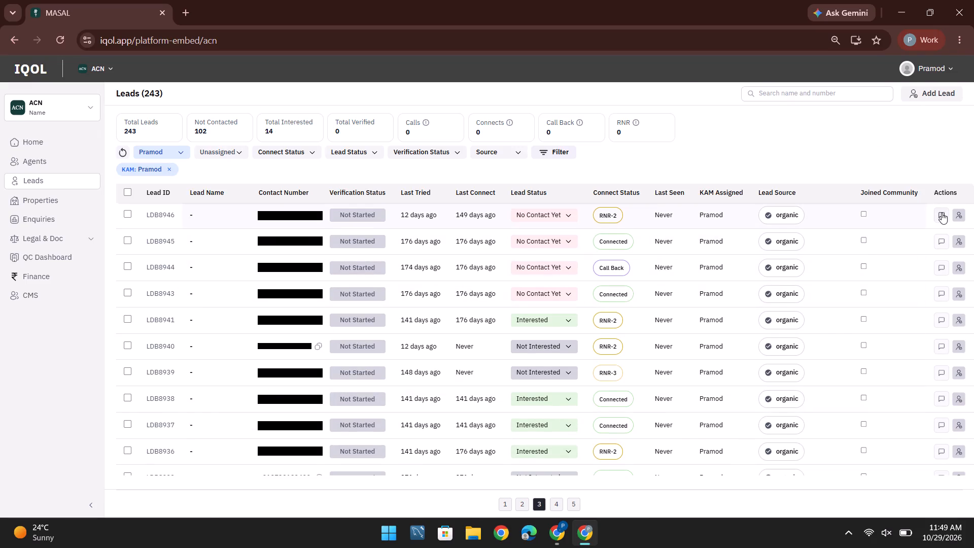
left_click(942, 213)
scroll(754, 486, "down", 1)
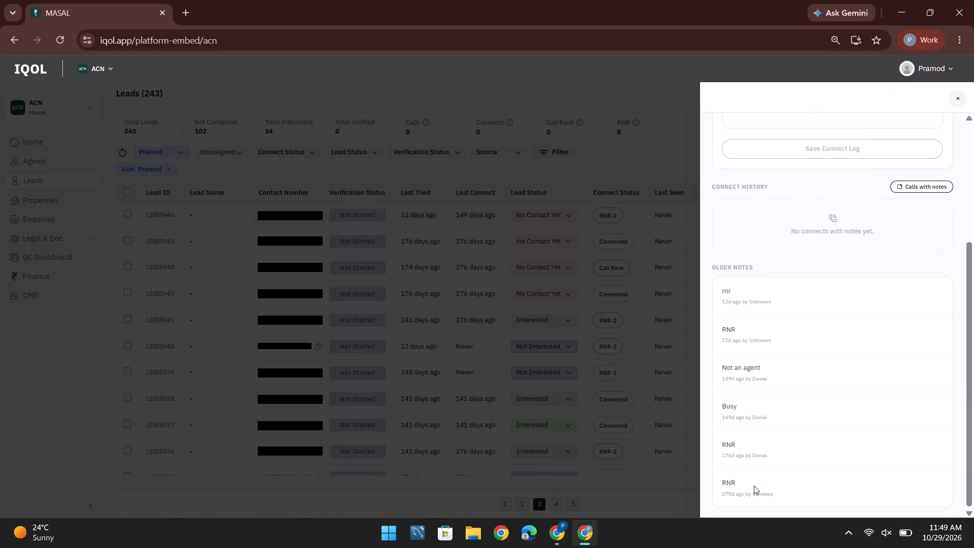
scroll(754, 486, "down", 1)
scroll(754, 486, "up", 3)
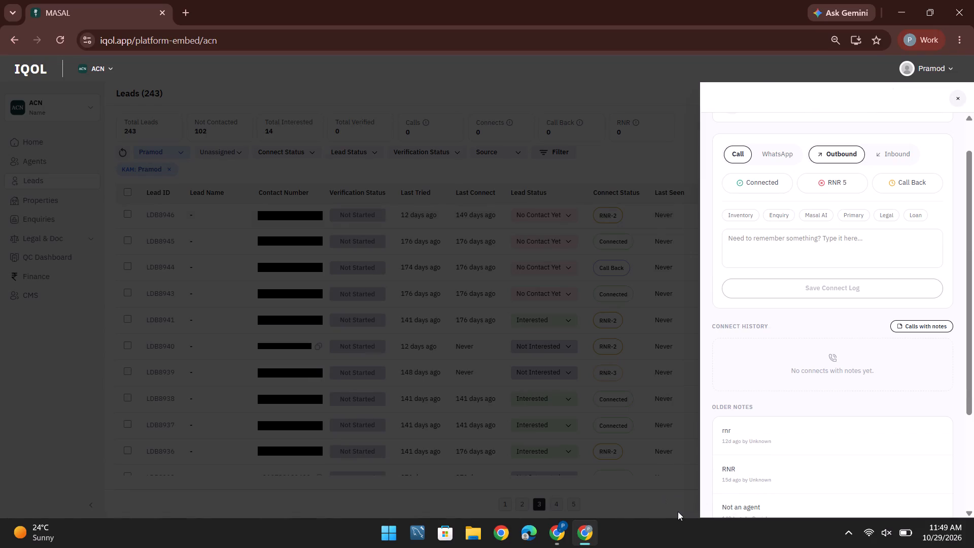
left_click(678, 511)
scroll(785, 431, "down", 1)
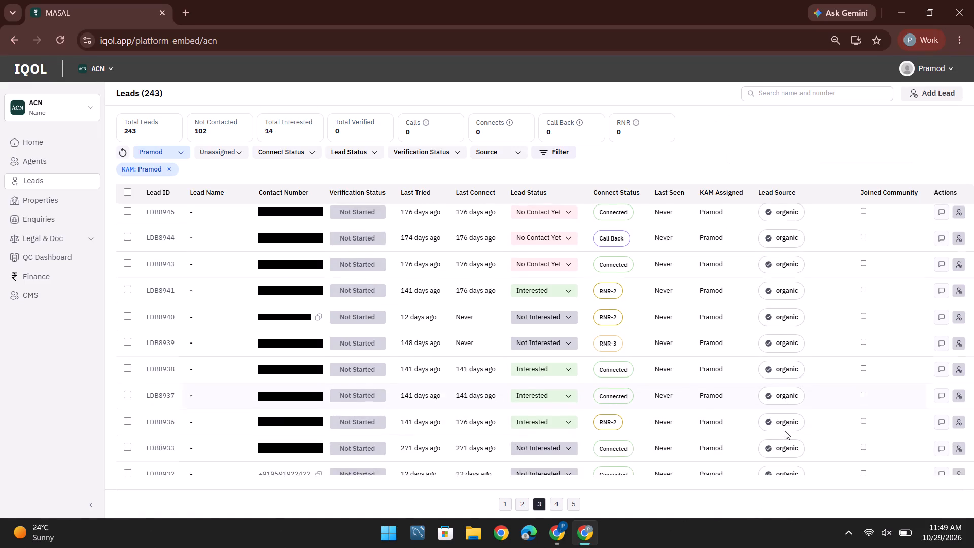
scroll(785, 431, "down", 1)
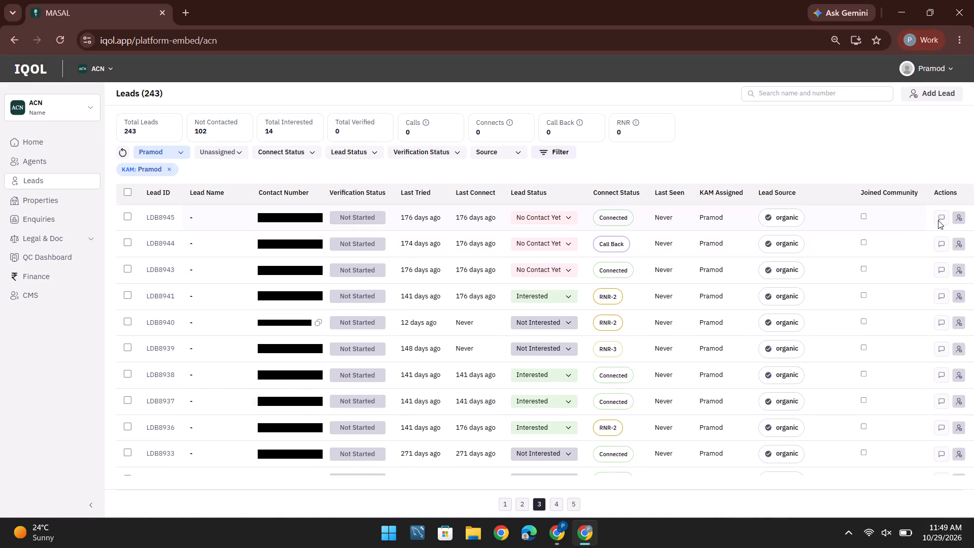
left_click(942, 215)
scroll(819, 438, "down", 3)
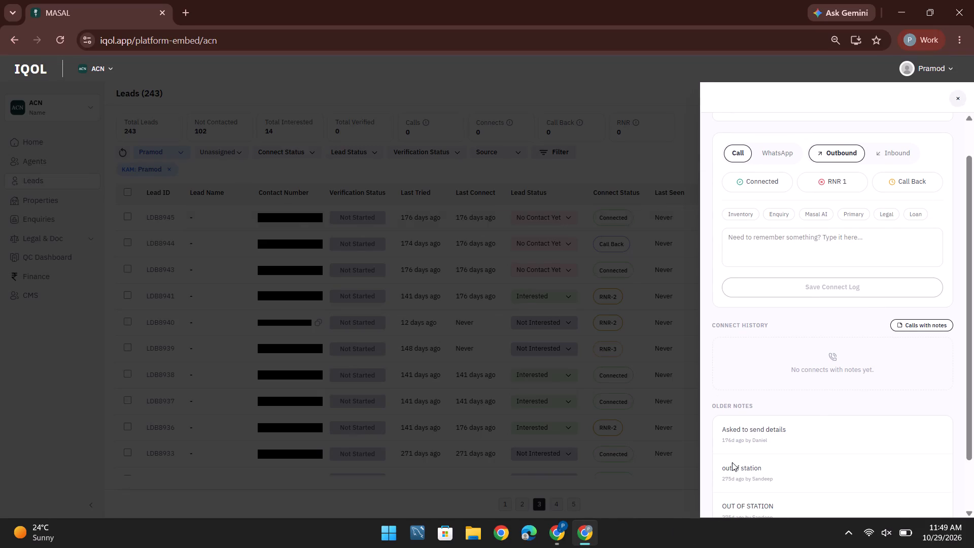
scroll(733, 461, "down", 1)
scroll(733, 461, "up", 5)
scroll(733, 461, "down", 1)
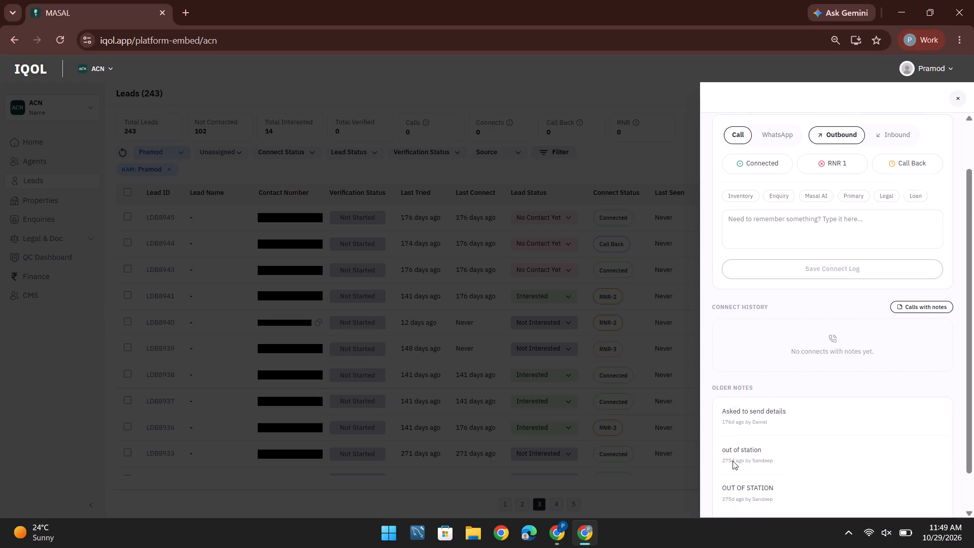
scroll(733, 461, "down", 1)
scroll(733, 461, "up", 4)
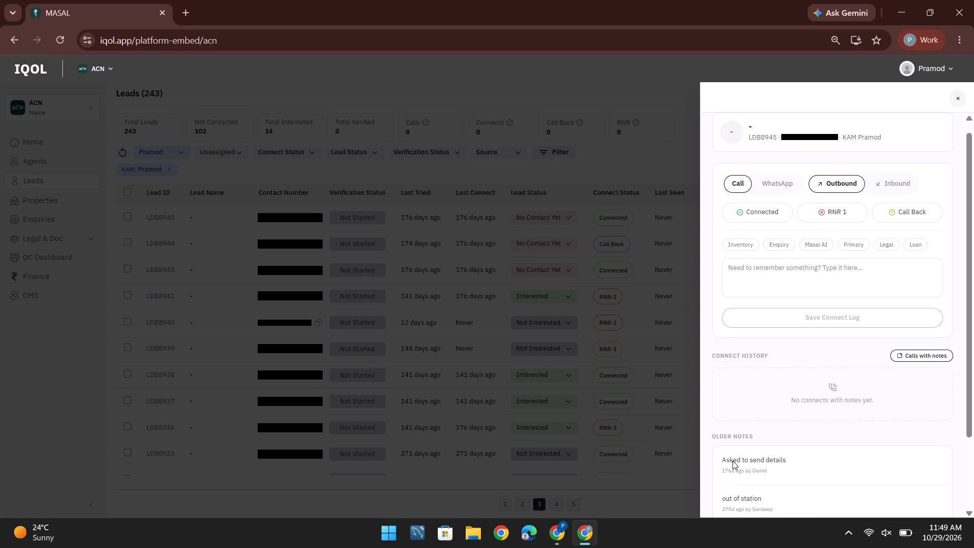
scroll(733, 461, "right", 2)
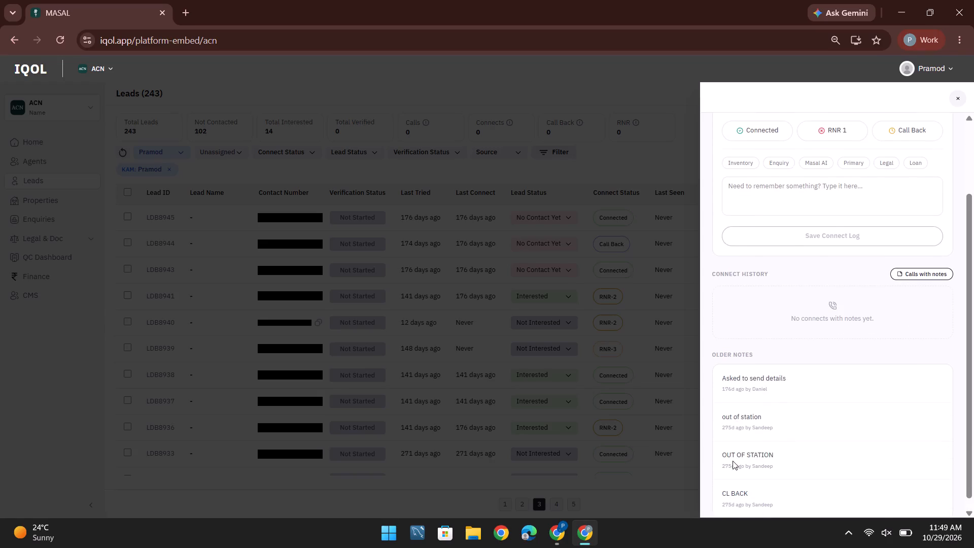
scroll(733, 461, "right", 1)
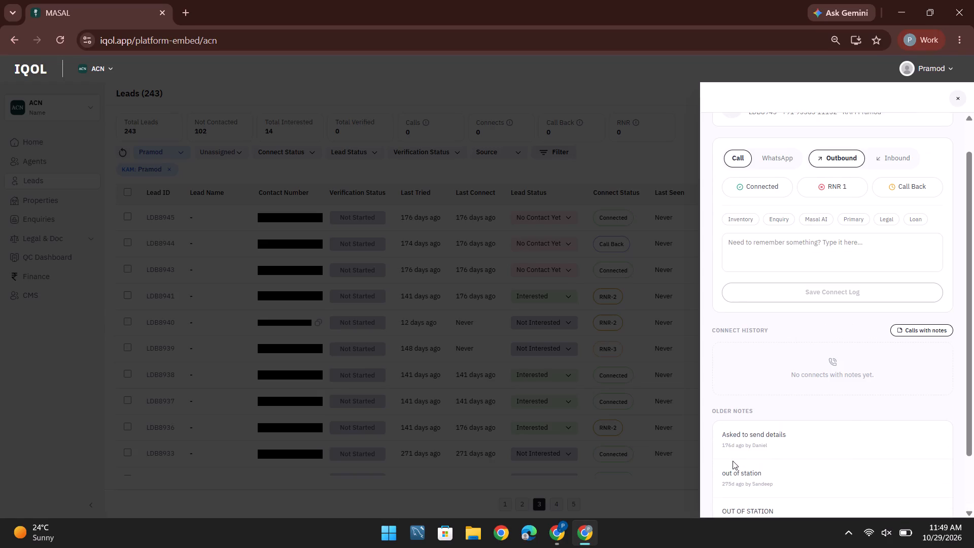
scroll(733, 461, "down", 2)
scroll(769, 422, "down", 1)
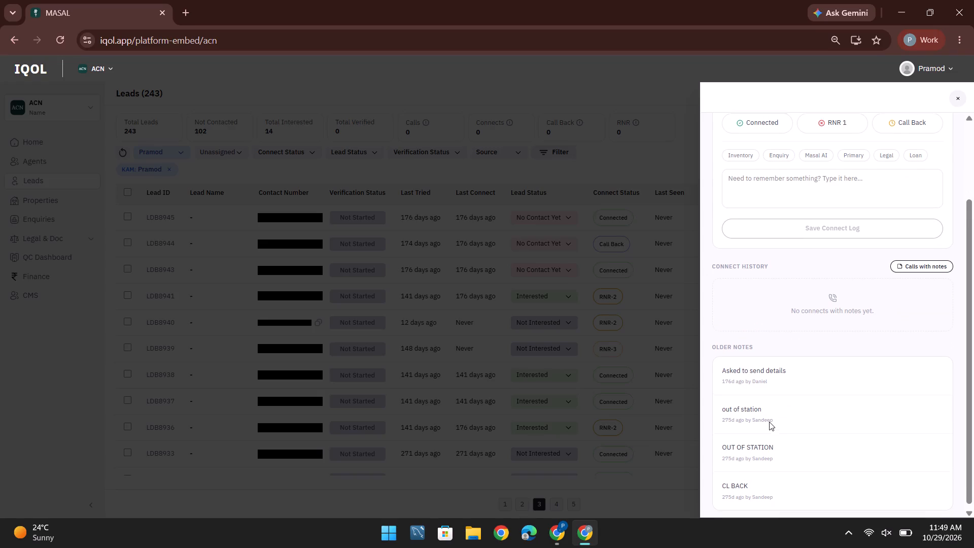
scroll(769, 422, "up", 3)
scroll(769, 422, "down", 2)
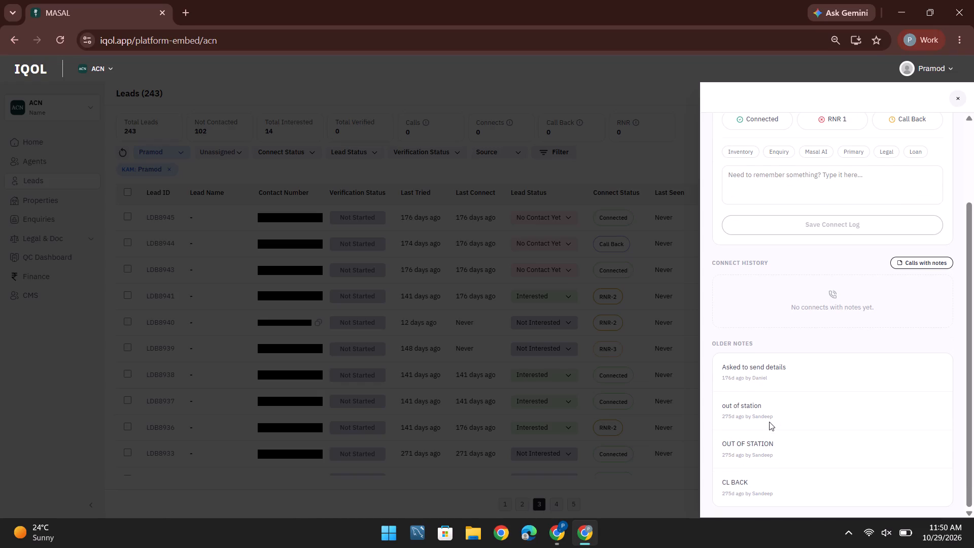
scroll(767, 435, "down", 2)
scroll(803, 433, "up", 2)
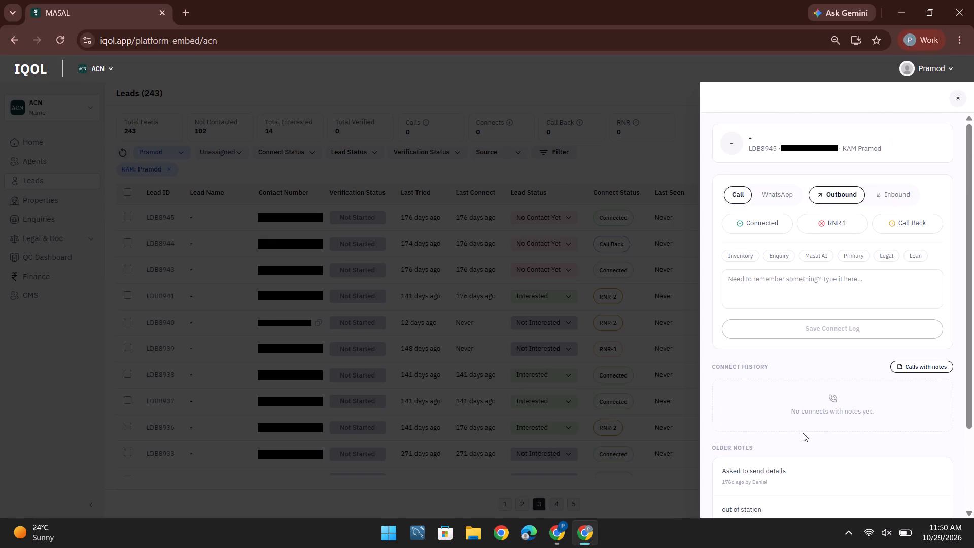
scroll(803, 433, "down", 2)
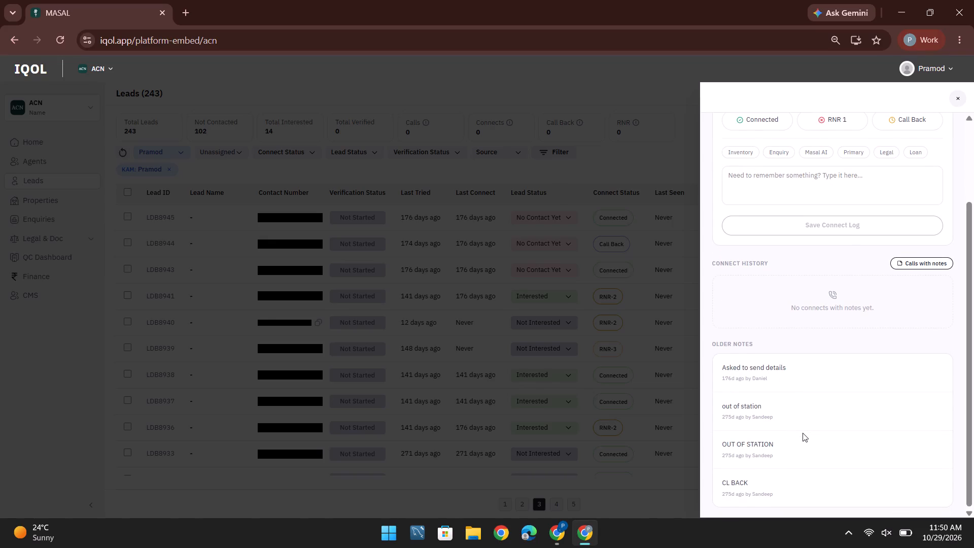
scroll(791, 455, "down", 1)
left_click(656, 488)
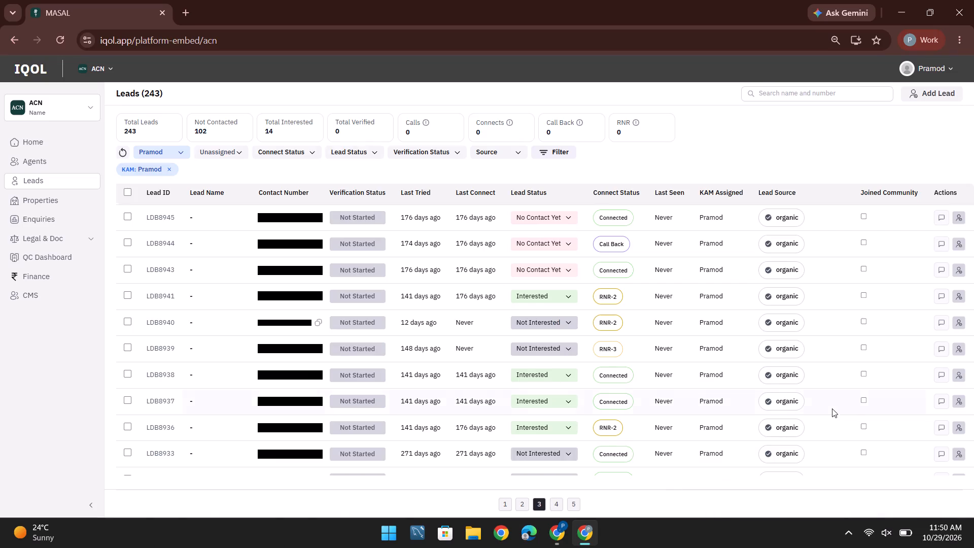
scroll(831, 409, "down", 2)
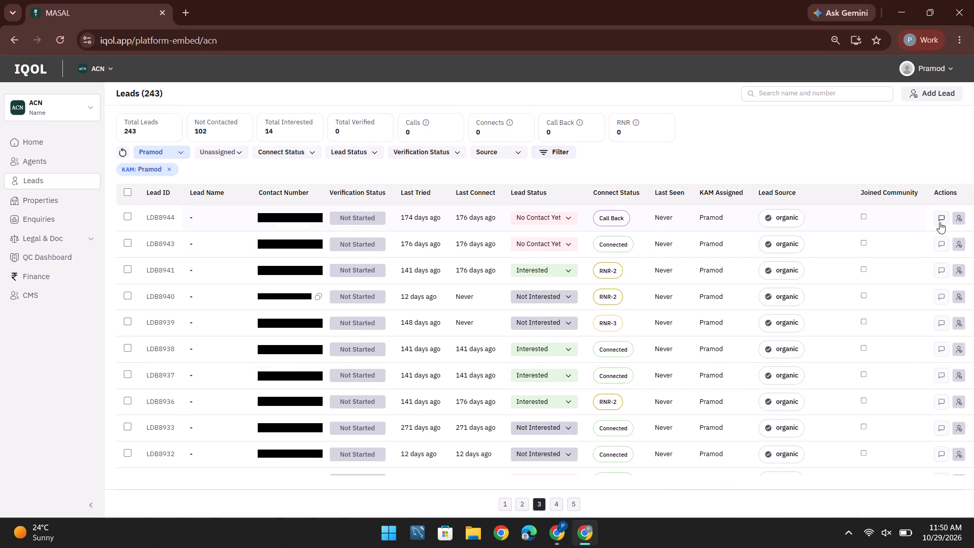
left_click(940, 222)
scroll(860, 387, "down", 1)
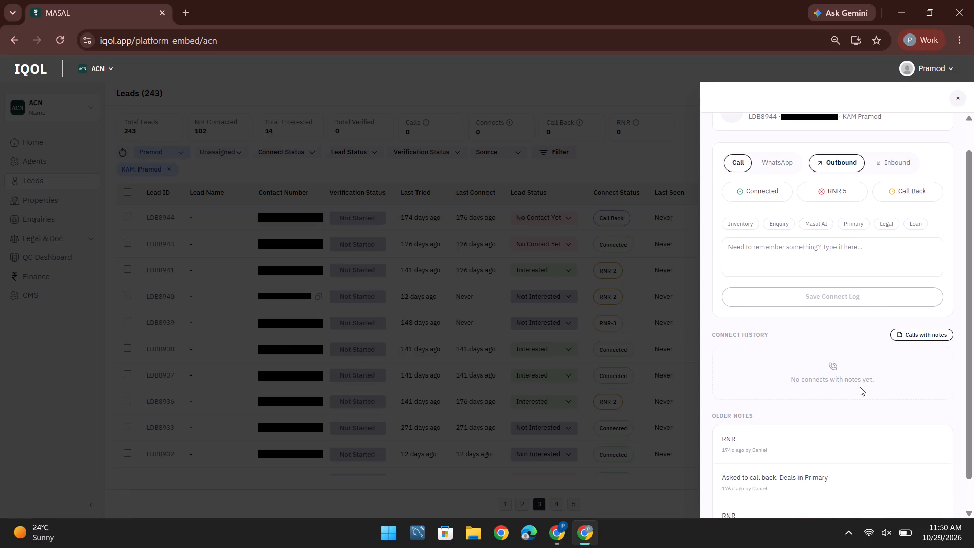
scroll(860, 387, "down", 1)
scroll(889, 371, "up", 4)
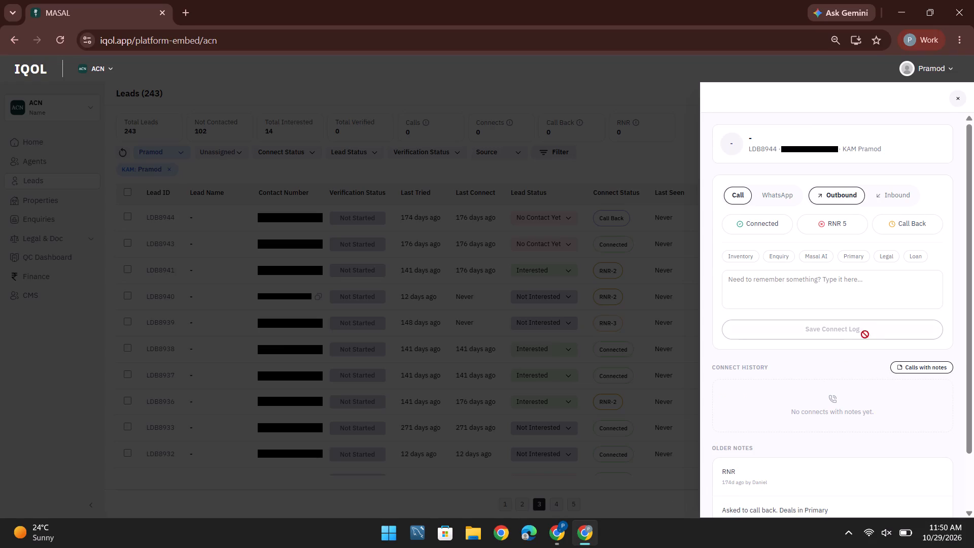
left_click(961, 106)
left_click(961, 216)
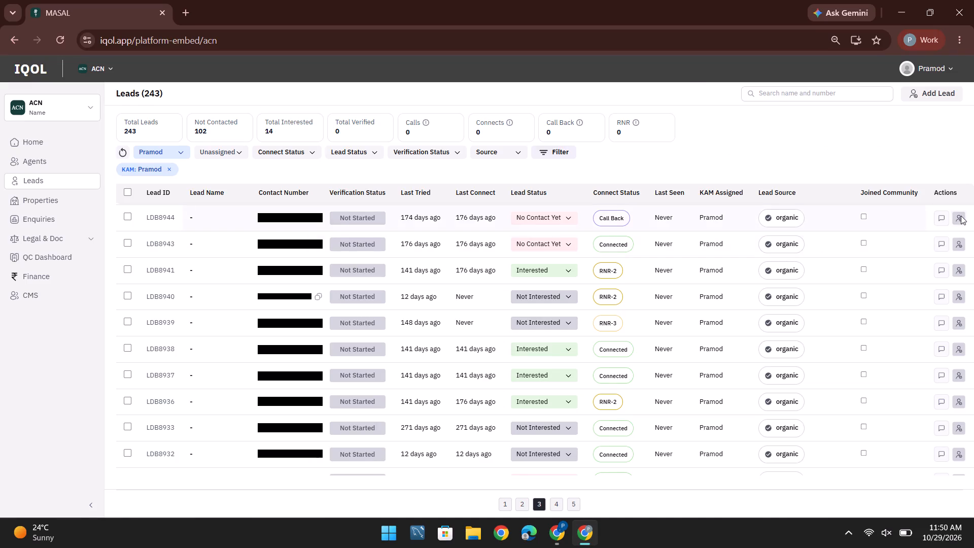
scroll(738, 376, "down", 3)
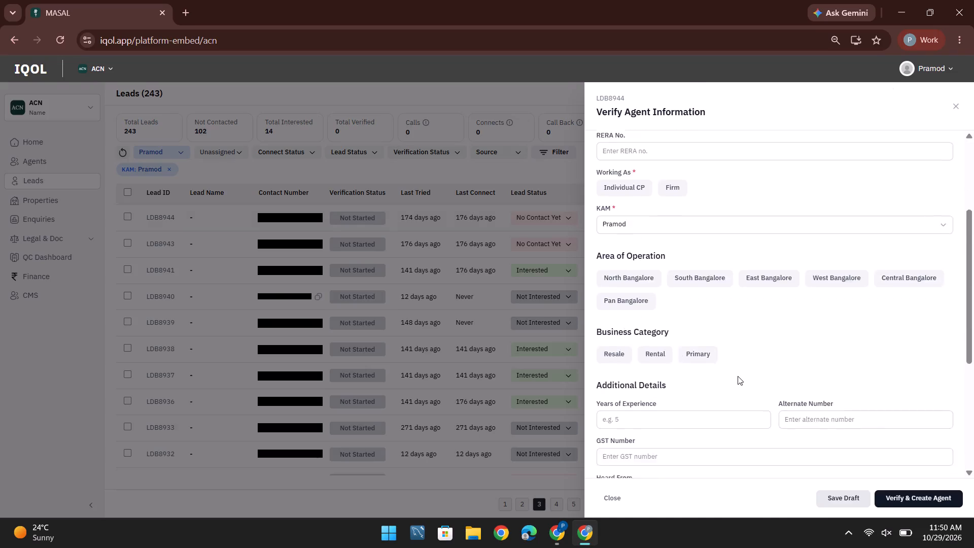
scroll(738, 376, "down", 5)
scroll(738, 376, "up", 7)
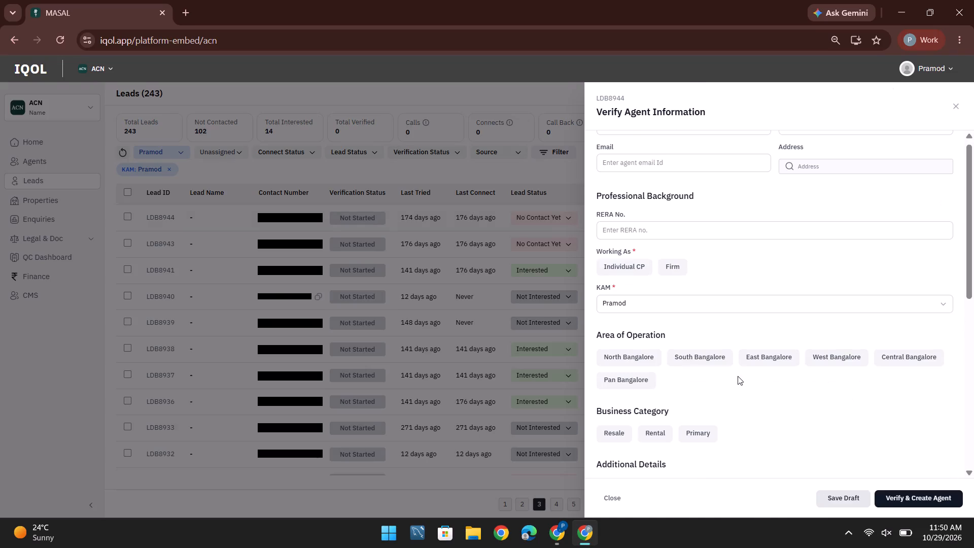
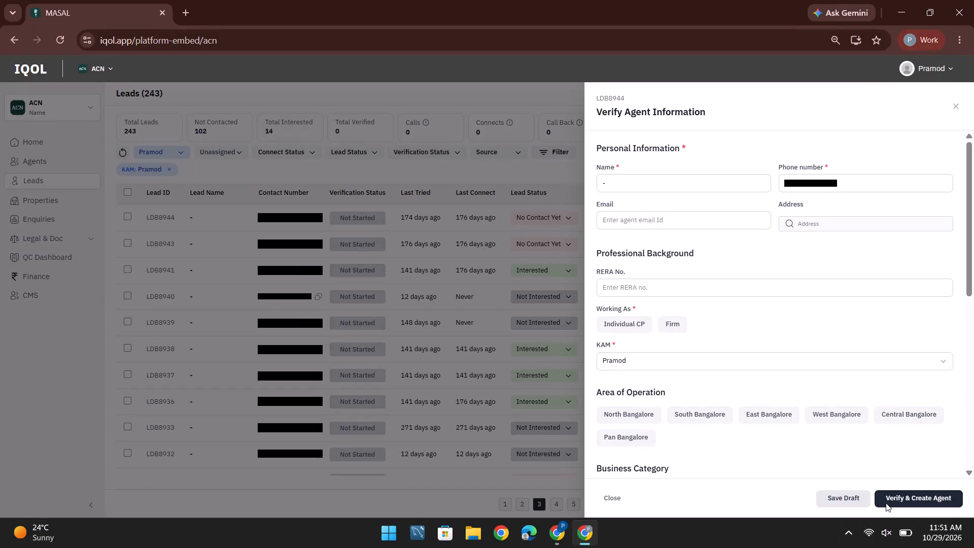
Show the hidden background app icons in the Windows system tray.
left_click(842, 541)
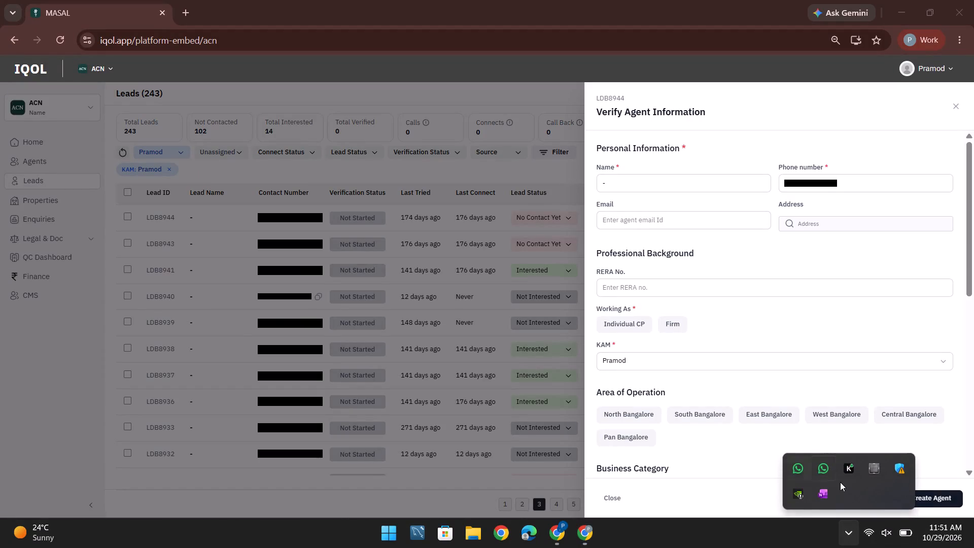
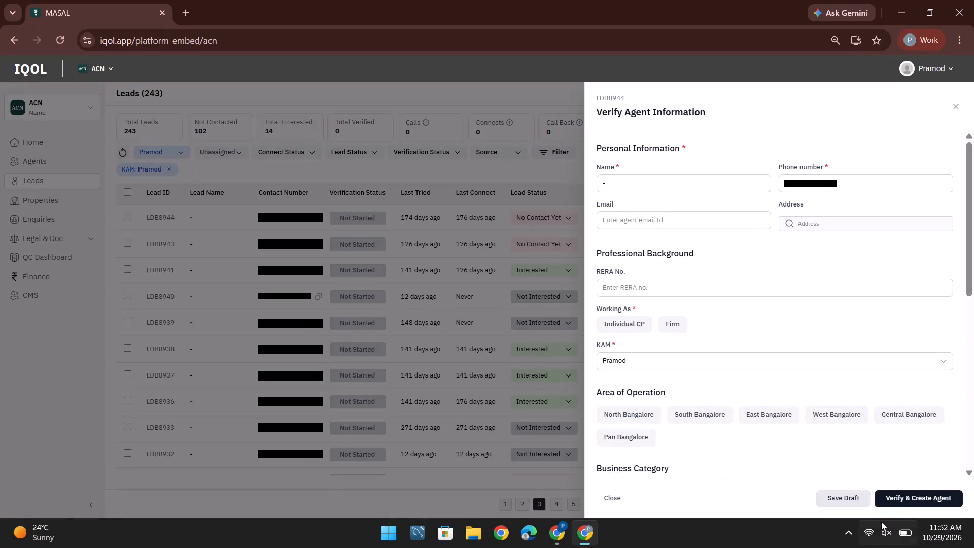
Show the hidden background app icons in the Windows system tray again.
left_click(855, 537)
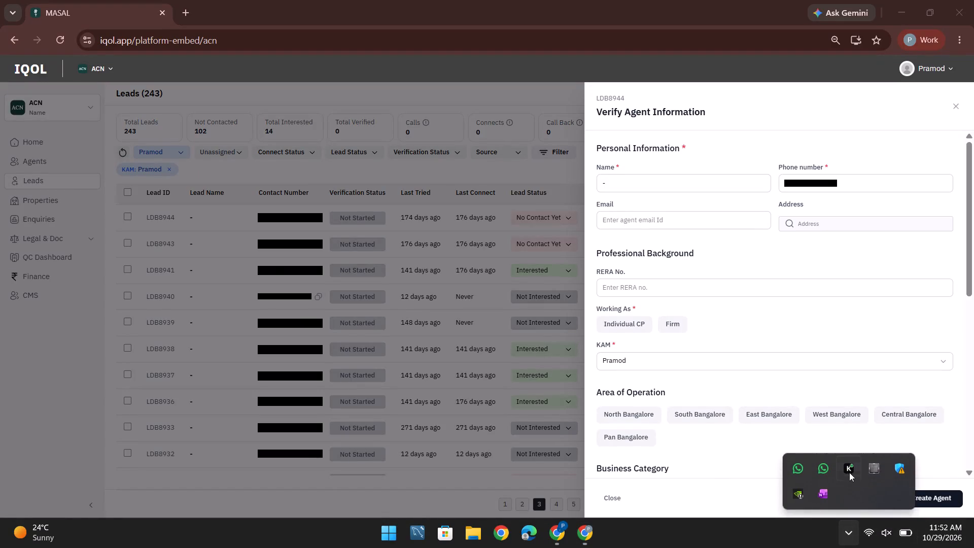
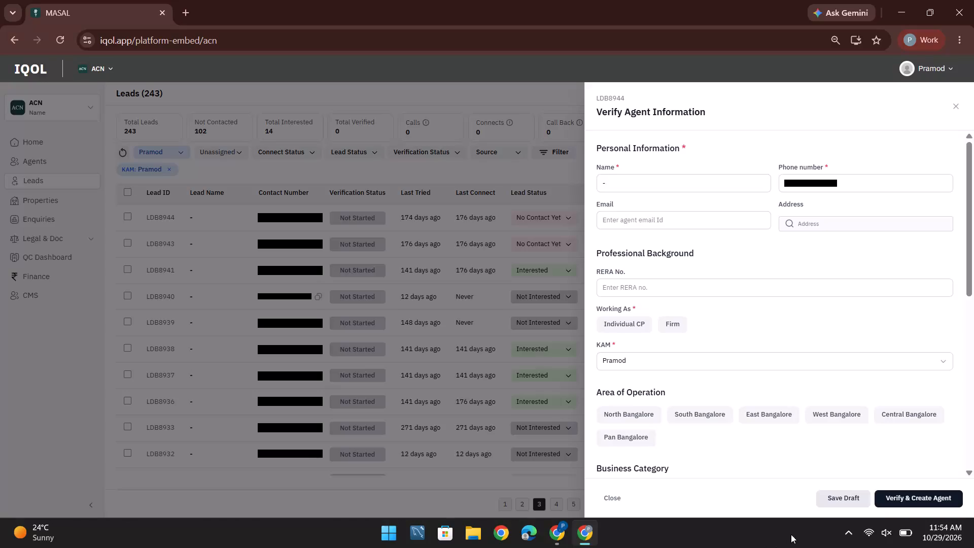
Show the hidden background app icons in the Windows system tray once more.
left_click(854, 533)
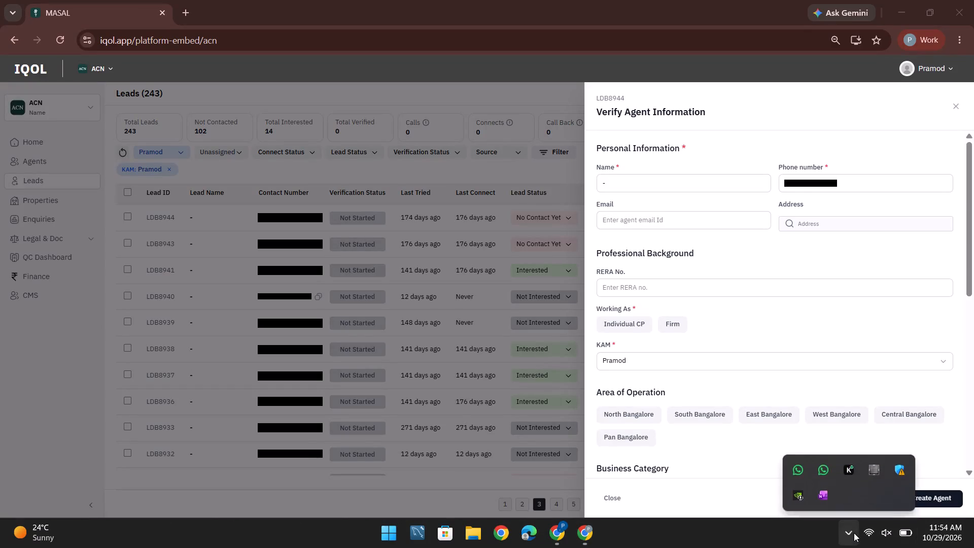
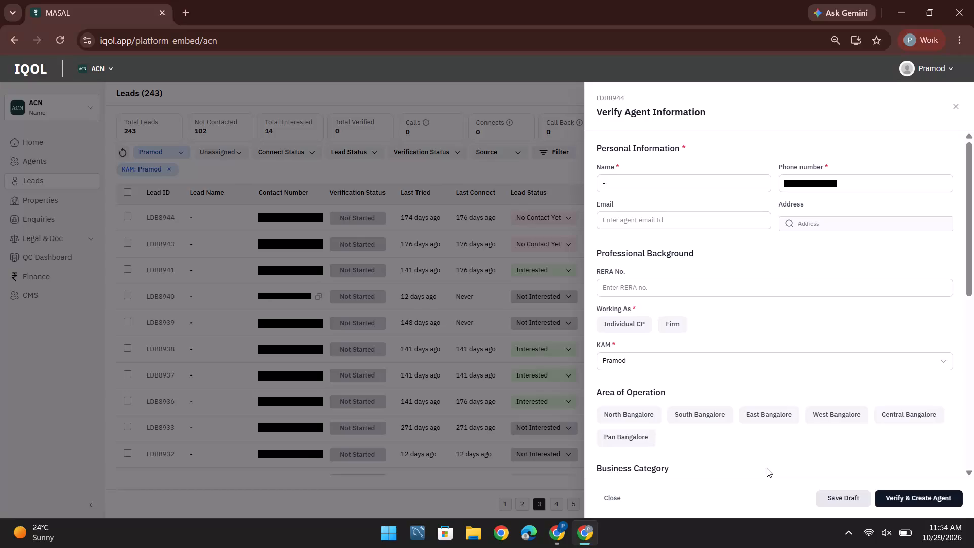
scroll(767, 468, "right", 1)
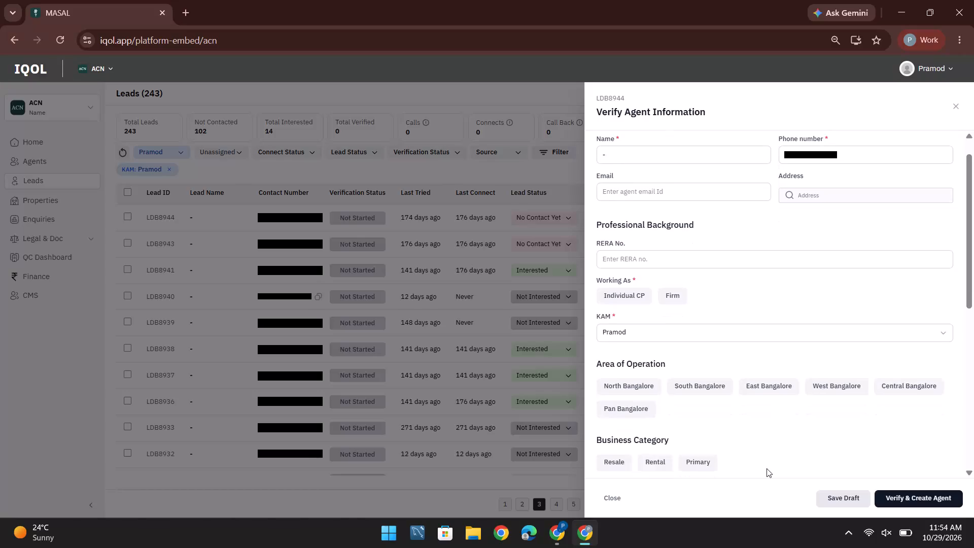
scroll(767, 468, "right", 1)
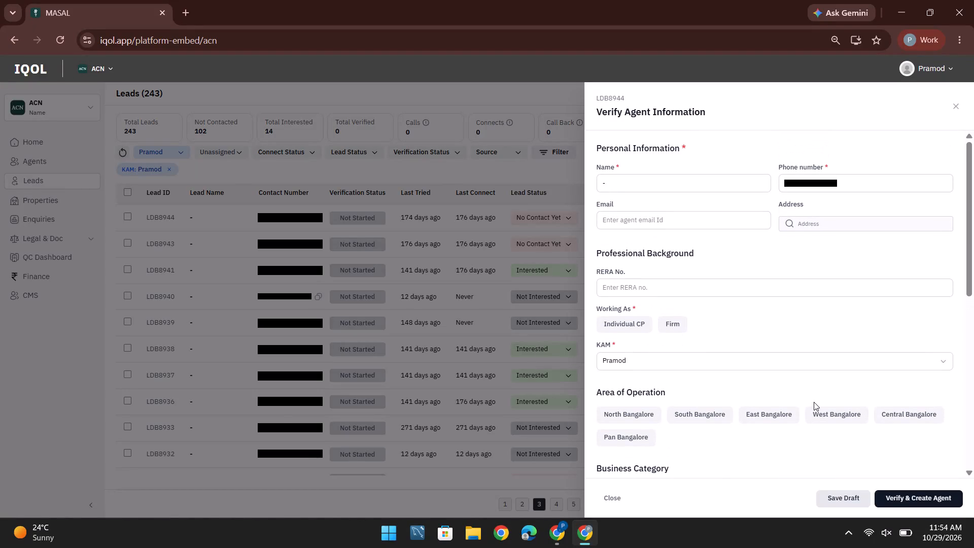
scroll(841, 383, "down", 3)
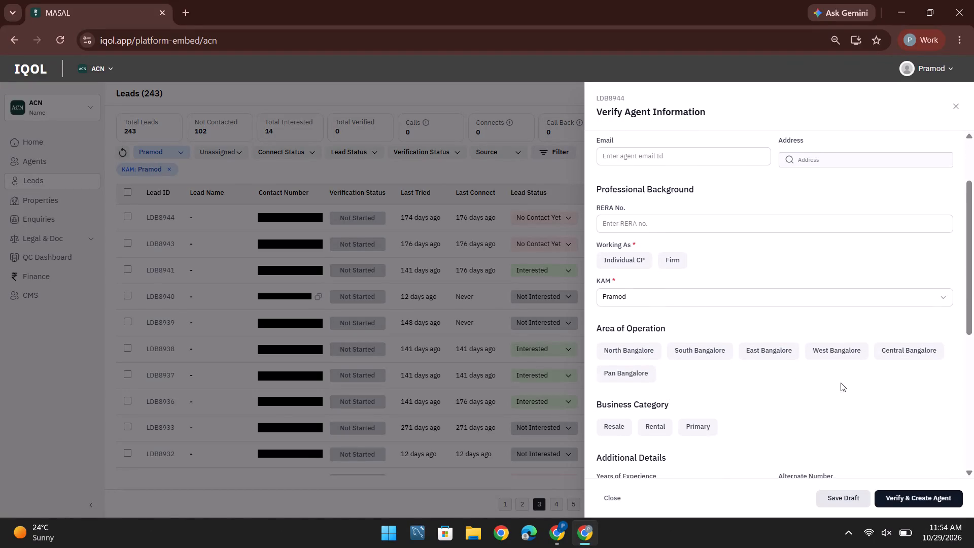
scroll(841, 383, "down", 5)
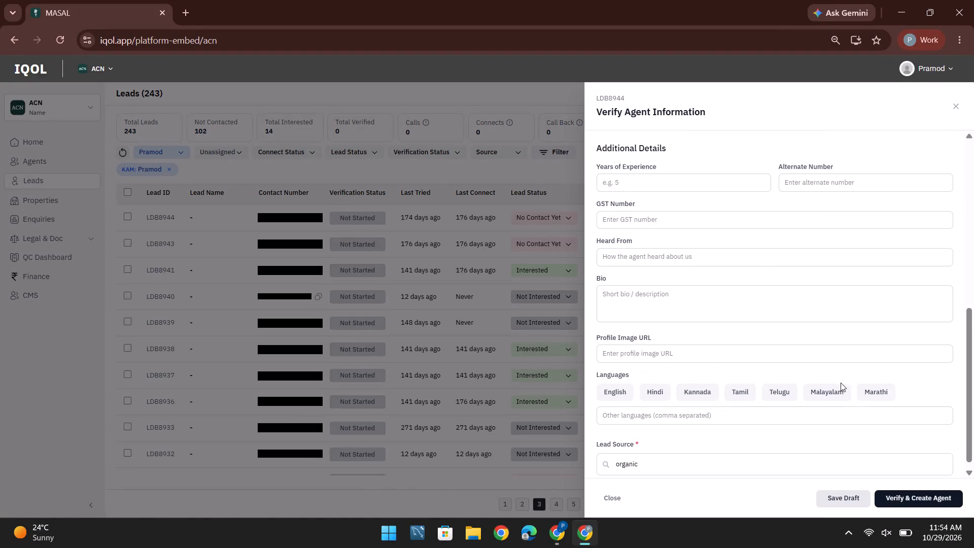
scroll(841, 383, "down", 1)
scroll(841, 383, "up", 5)
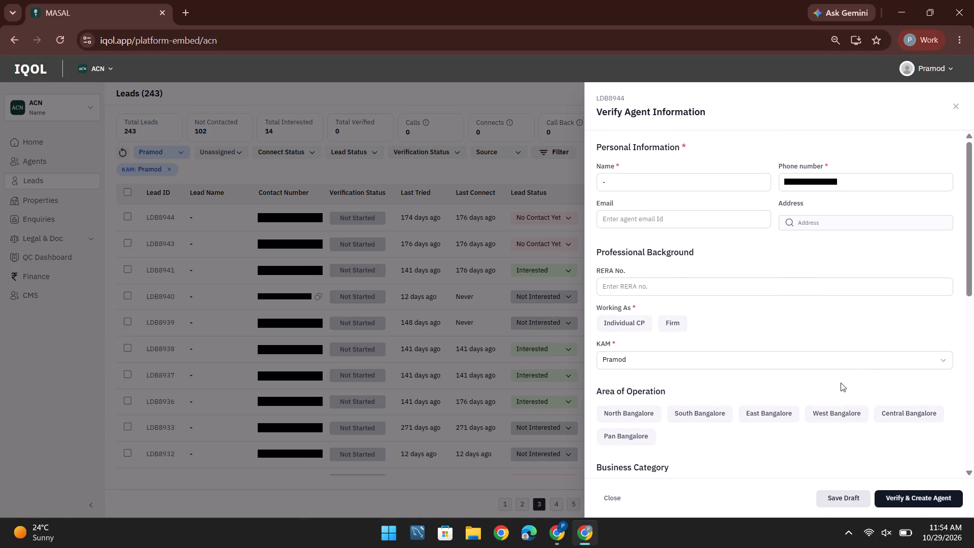
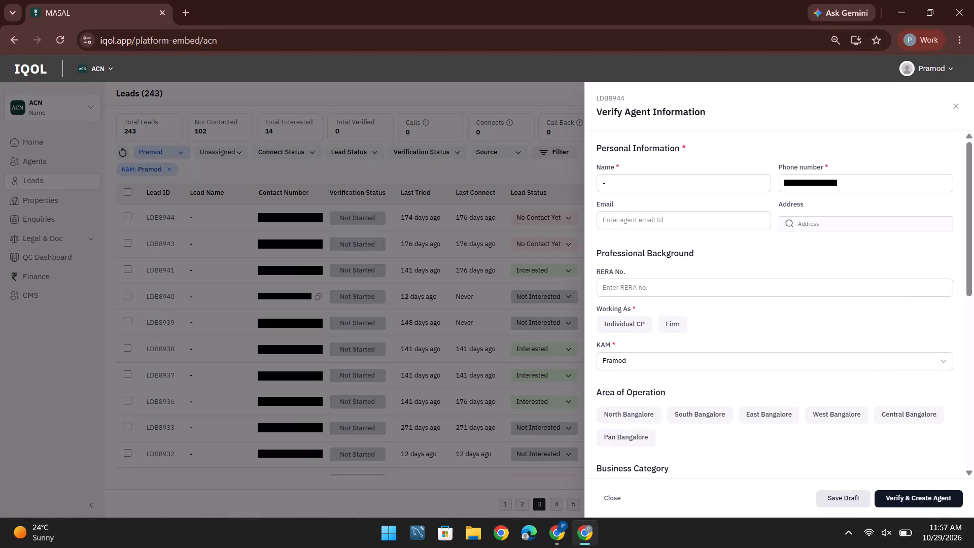
left_click(687, 182)
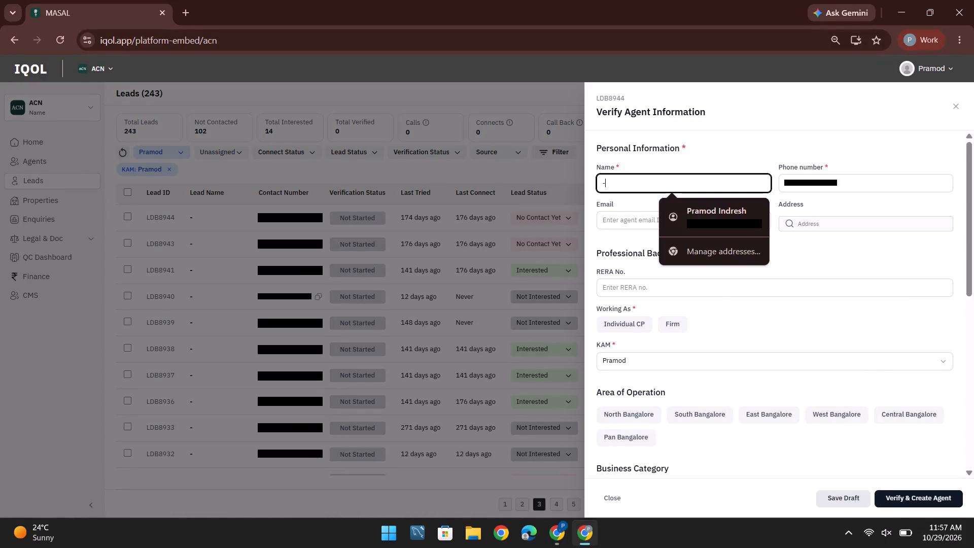
left_click(810, 255)
left_click(744, 189)
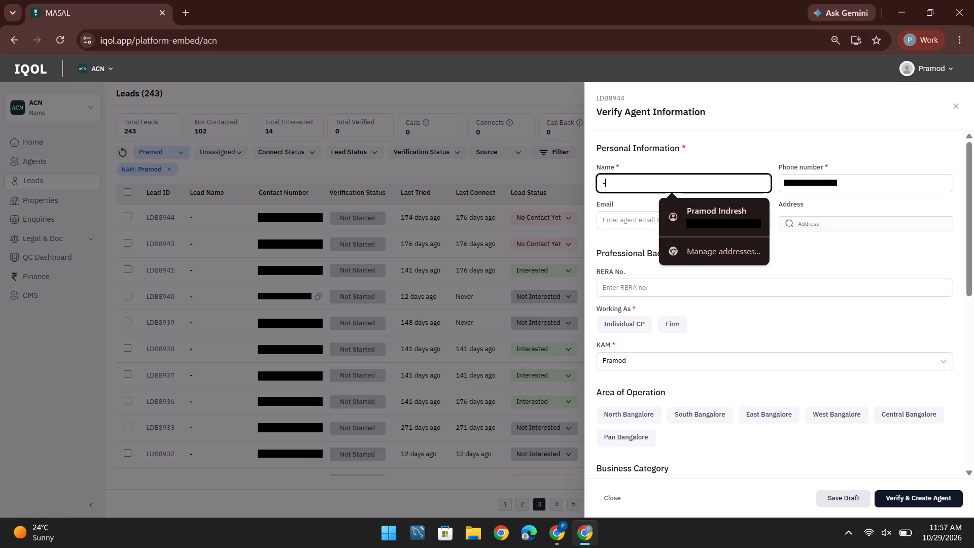
key("BackSpace")
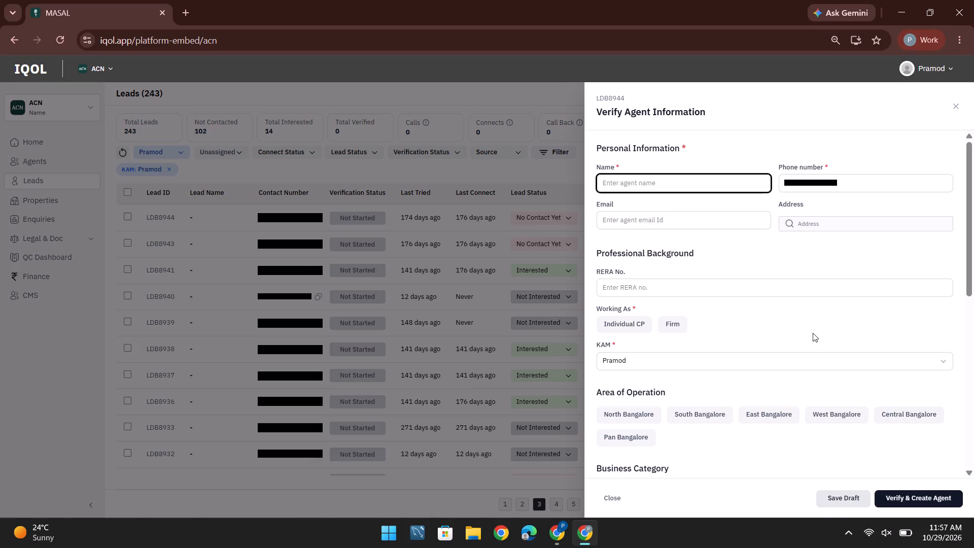
Set the agent's Business Category to both Primary and Resale.
scroll(813, 333, "down", 2)
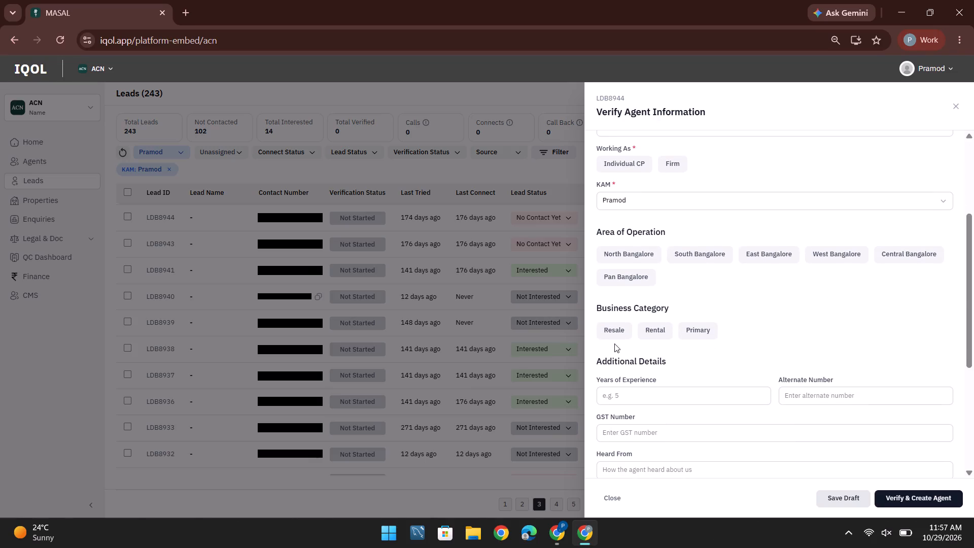
left_click(613, 326)
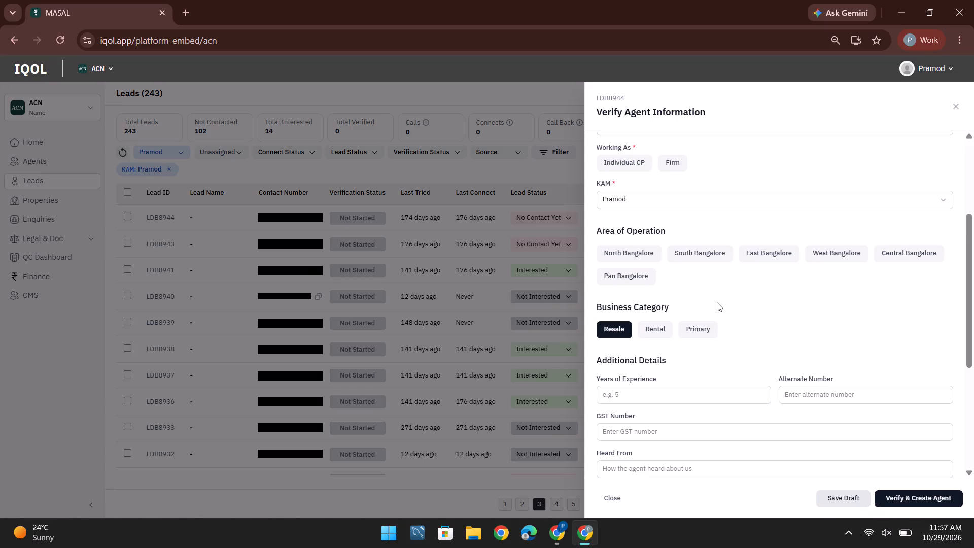
left_click(618, 337)
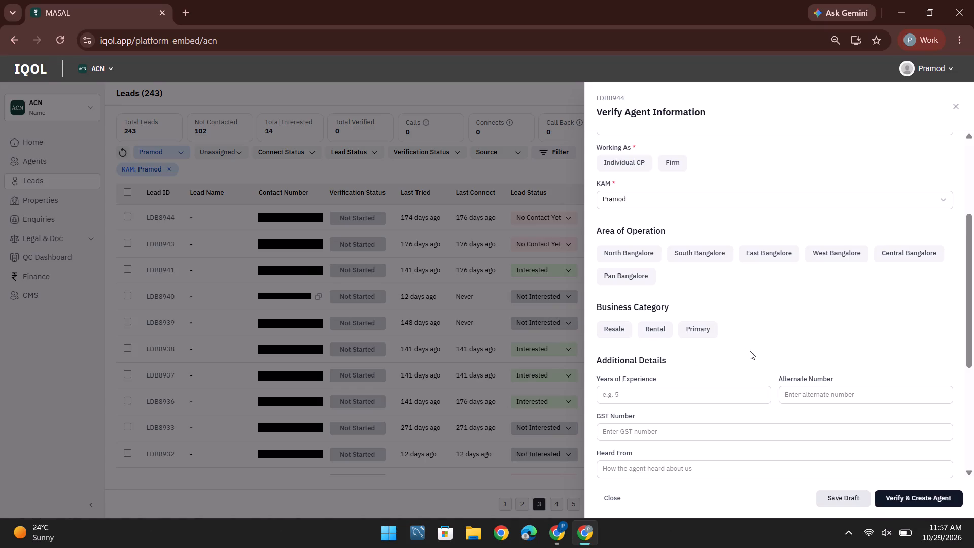
scroll(750, 351, "up", 1)
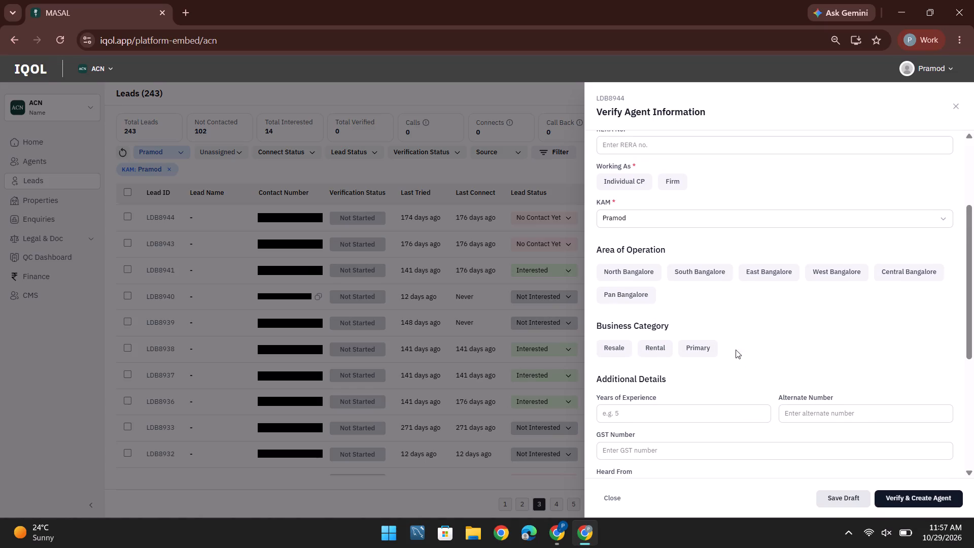
left_click(695, 355)
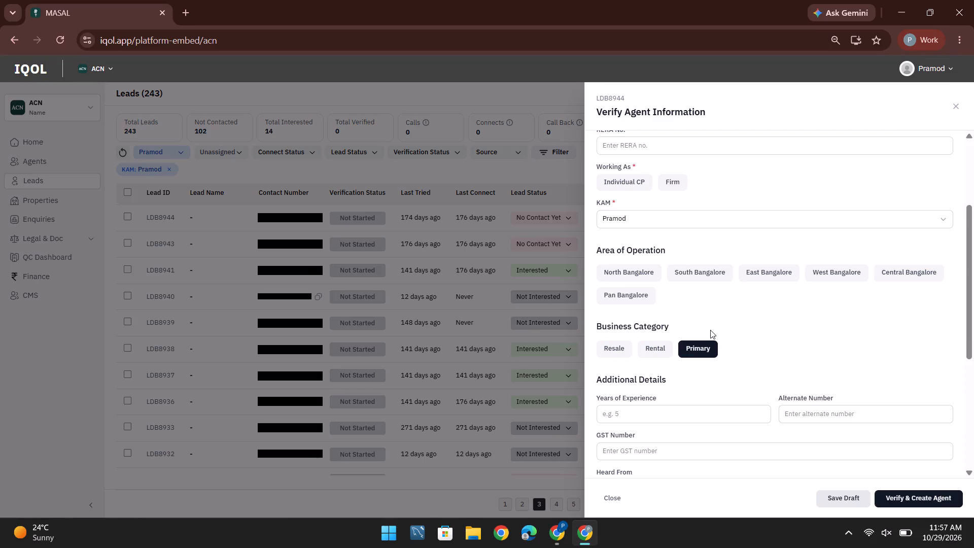
left_click(610, 348)
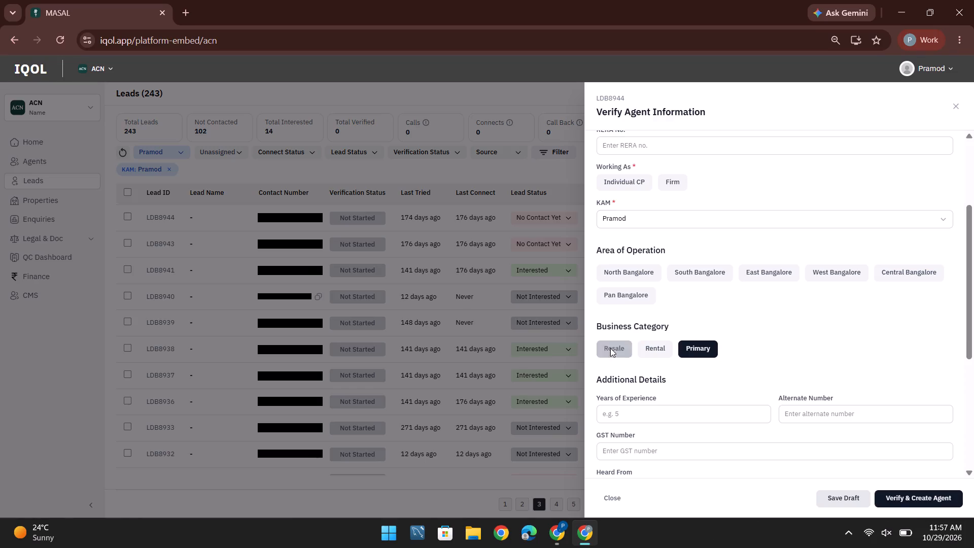
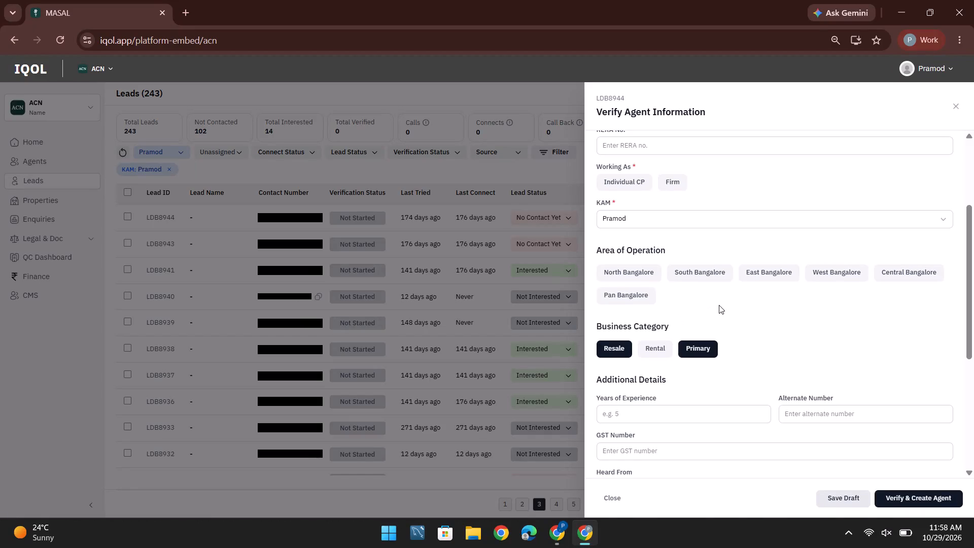
left_click(627, 177)
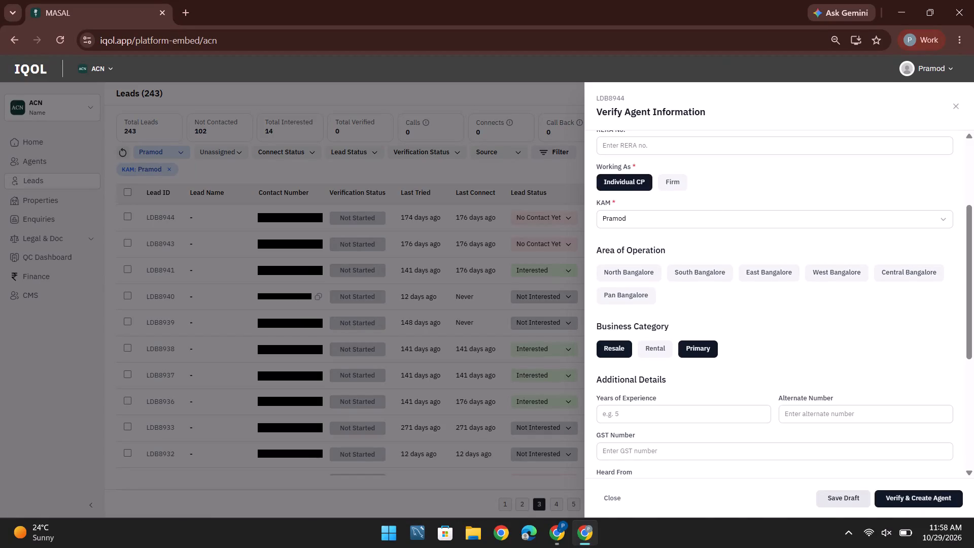
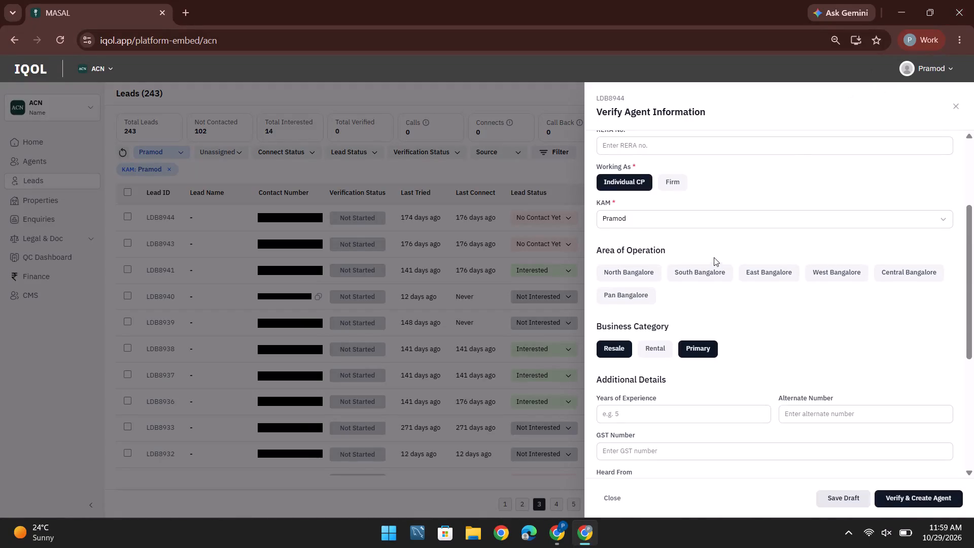
Select North Bangalore and East Bangalore as the agent's areas of operation in the verification form.
scroll(712, 259, "up", 3)
scroll(712, 259, "down", 2)
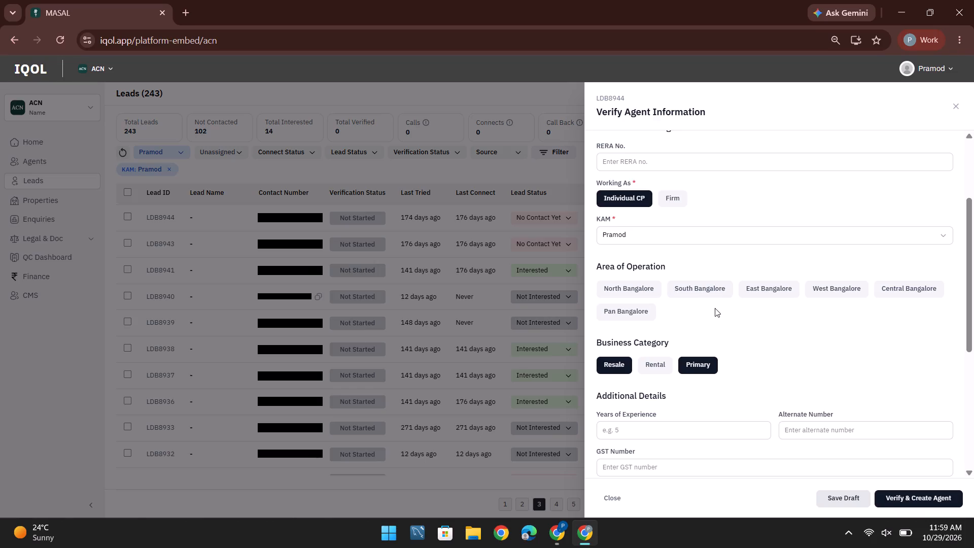
left_click(649, 292)
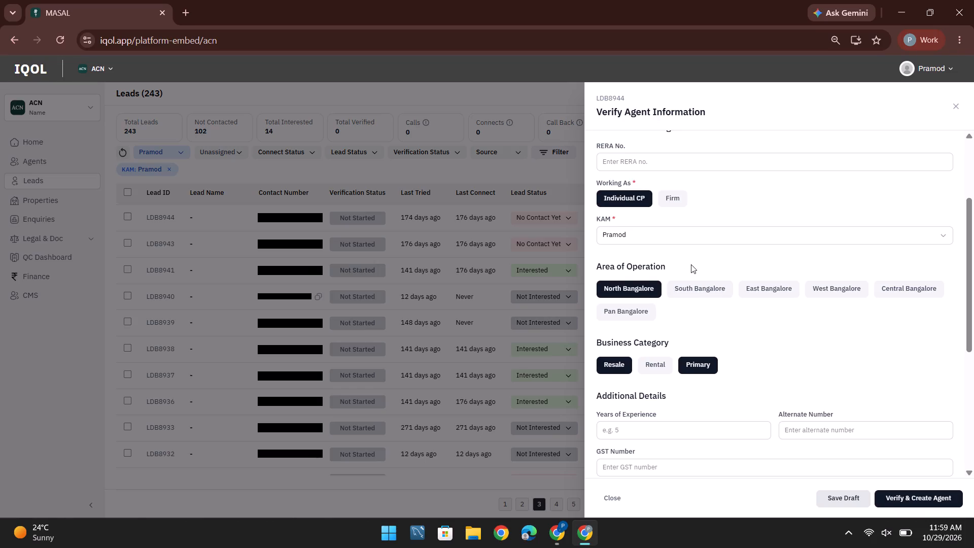
scroll(694, 262, "up", 1)
left_click(760, 326)
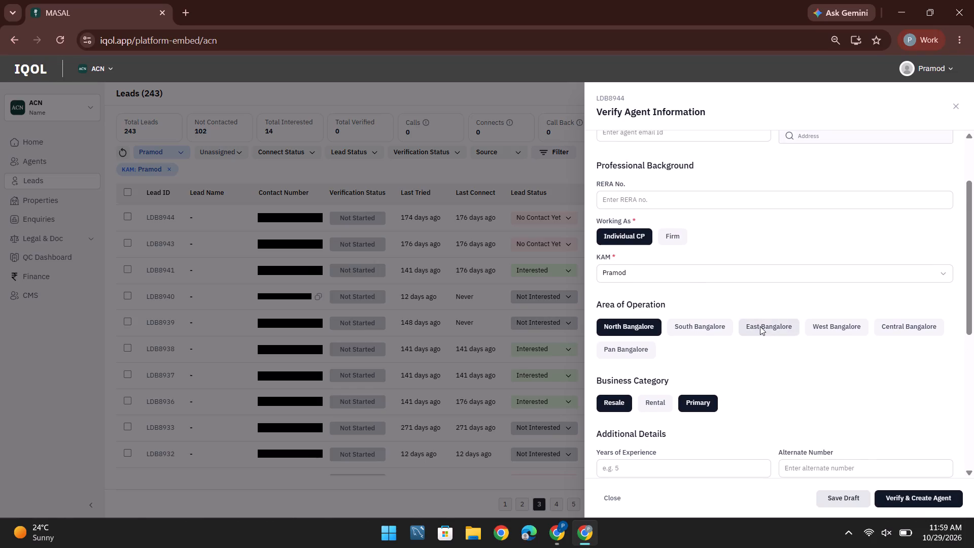
Change the agent's Working As type to Firm and open the firm name search for entry.
left_click(671, 235)
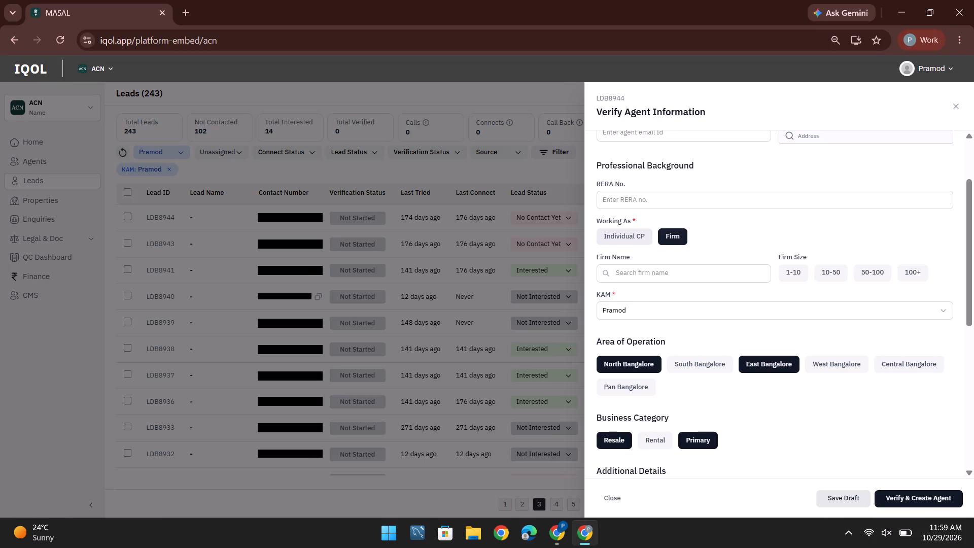
left_click(644, 270)
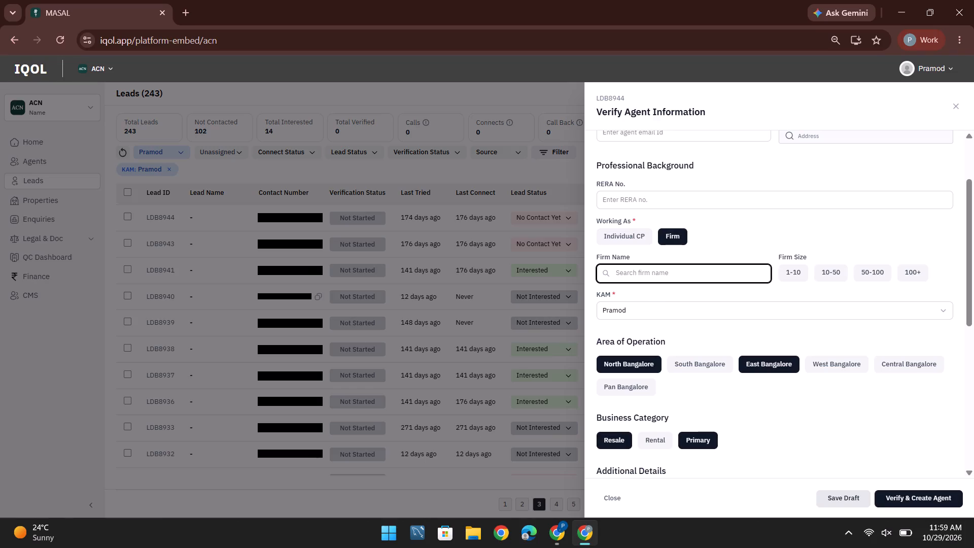
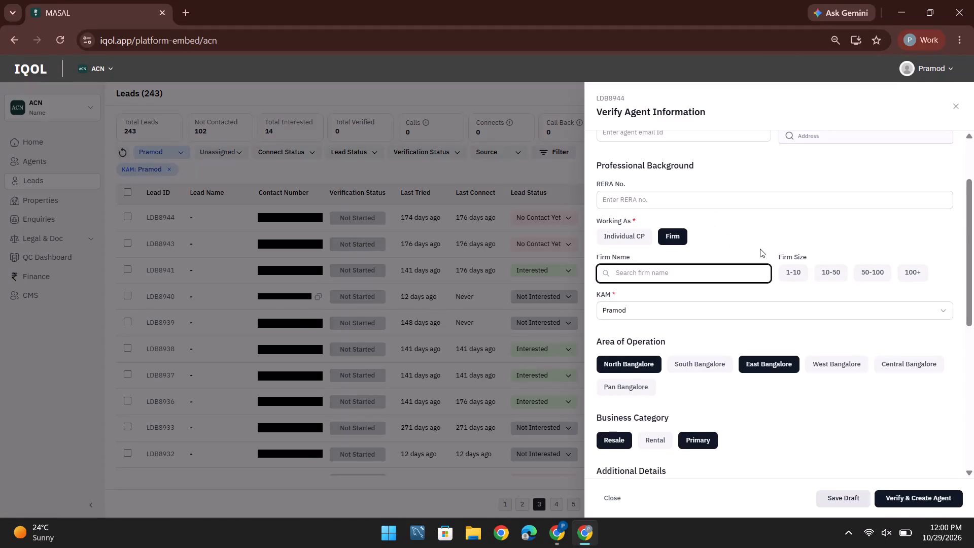
Open the agent's Name field for entry under Personal Information in the verification form.
scroll(760, 249, "up", 1)
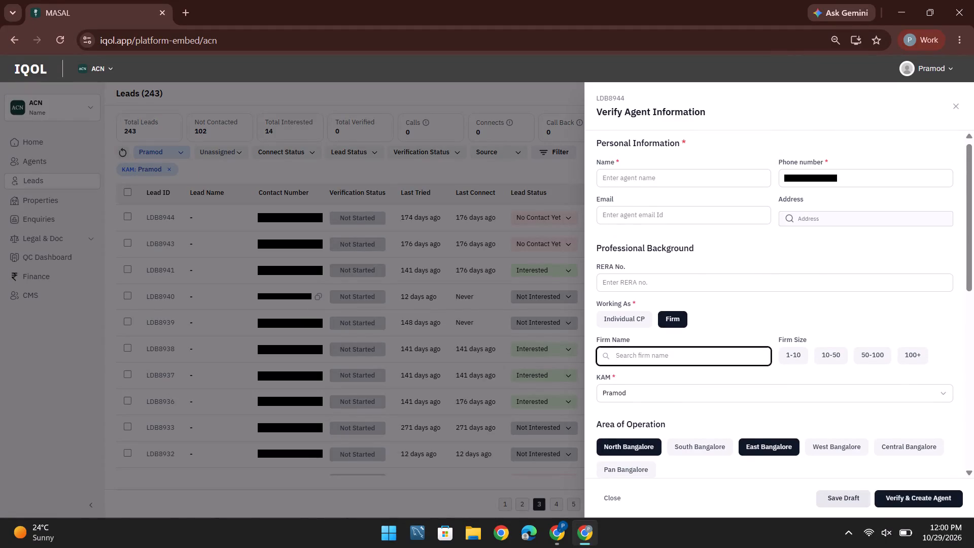
left_click(703, 180)
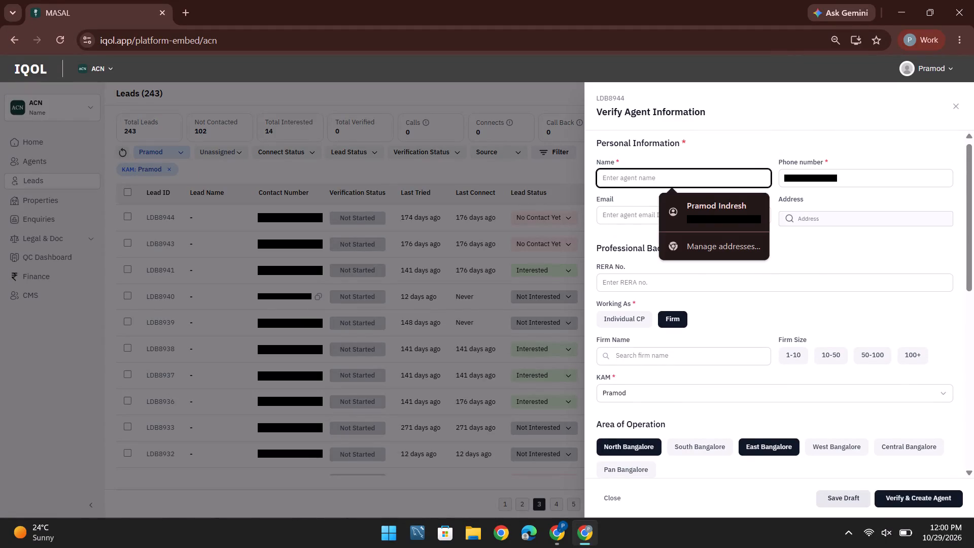
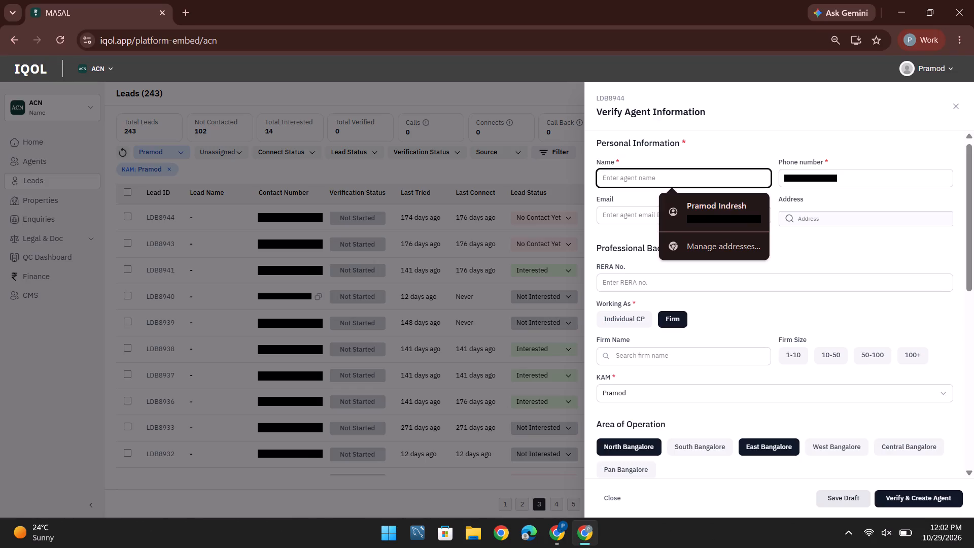
Enter the agent's full name in the Name field under Personal Information.
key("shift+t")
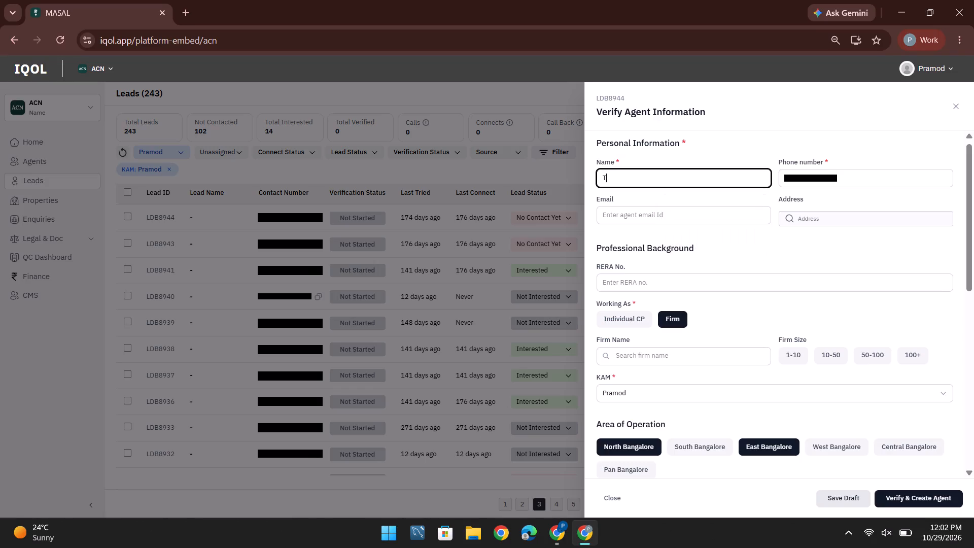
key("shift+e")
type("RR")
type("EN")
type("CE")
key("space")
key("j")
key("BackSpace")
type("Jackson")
Open the Firm Name field for entry under Professional Background in the verification form.
scroll(750, 322, "down", 1)
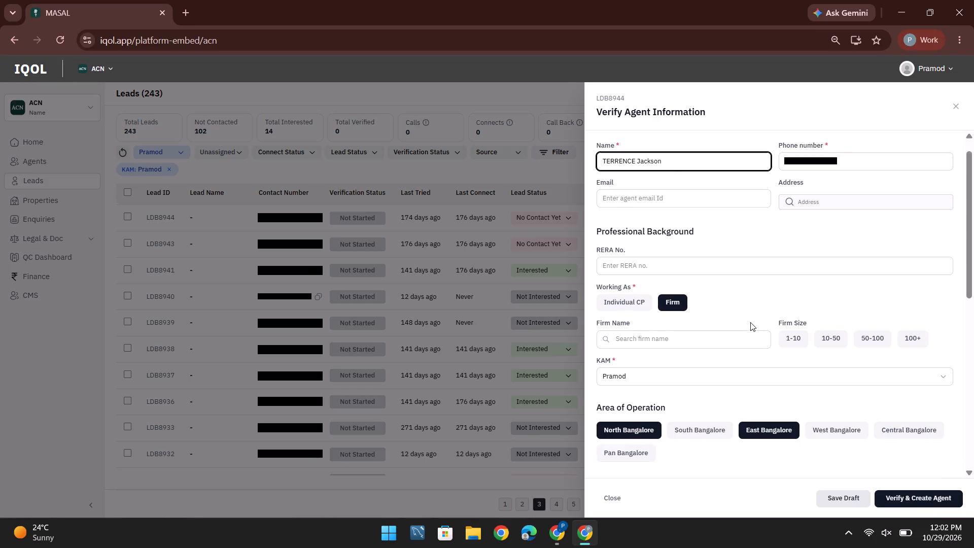
scroll(750, 322, "down", 1)
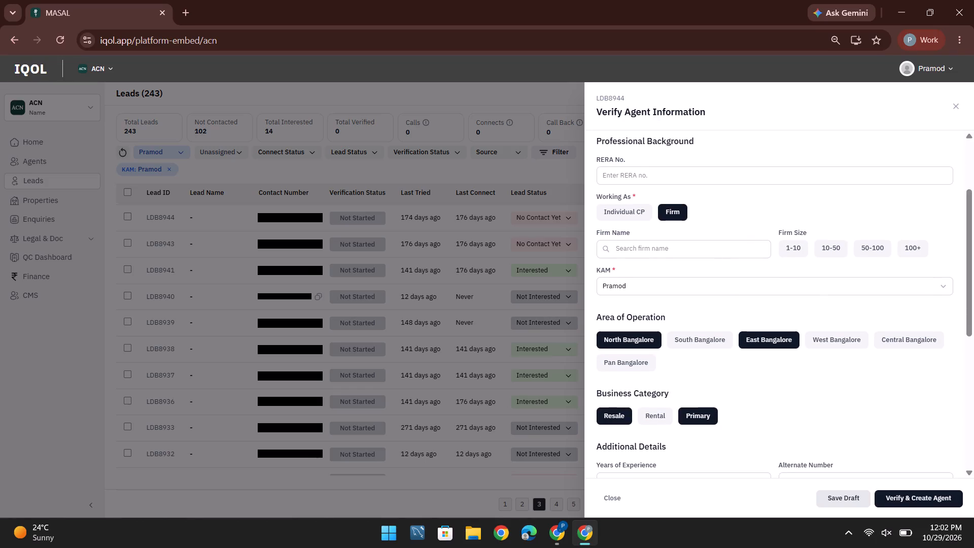
left_click(716, 245)
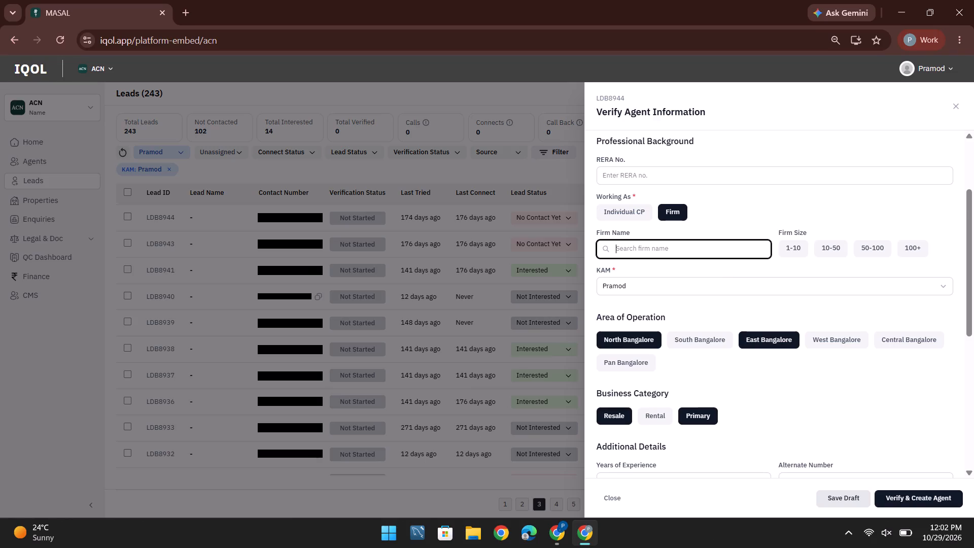
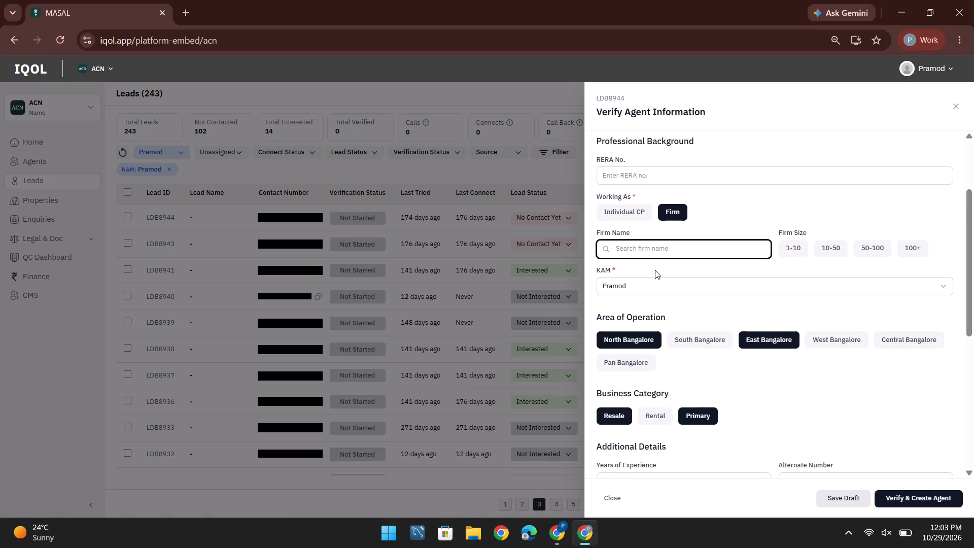
Open the agent's Email field for entry under Personal Information in the verification form.
scroll(655, 270, "up", 5)
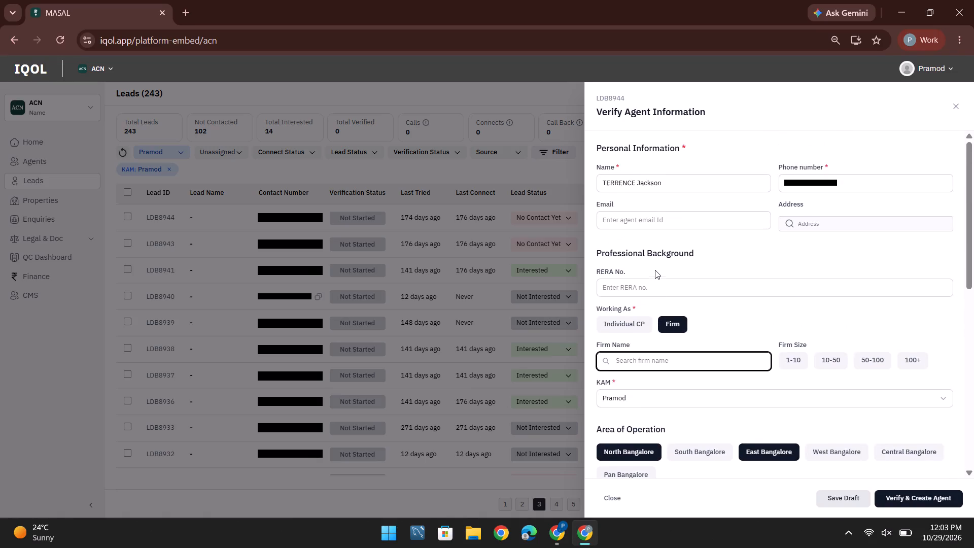
left_click(648, 225)
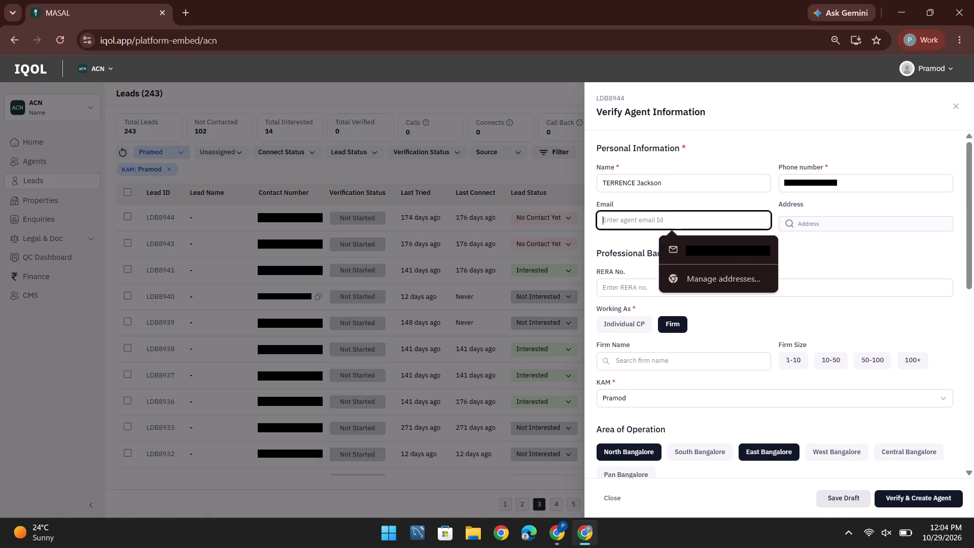
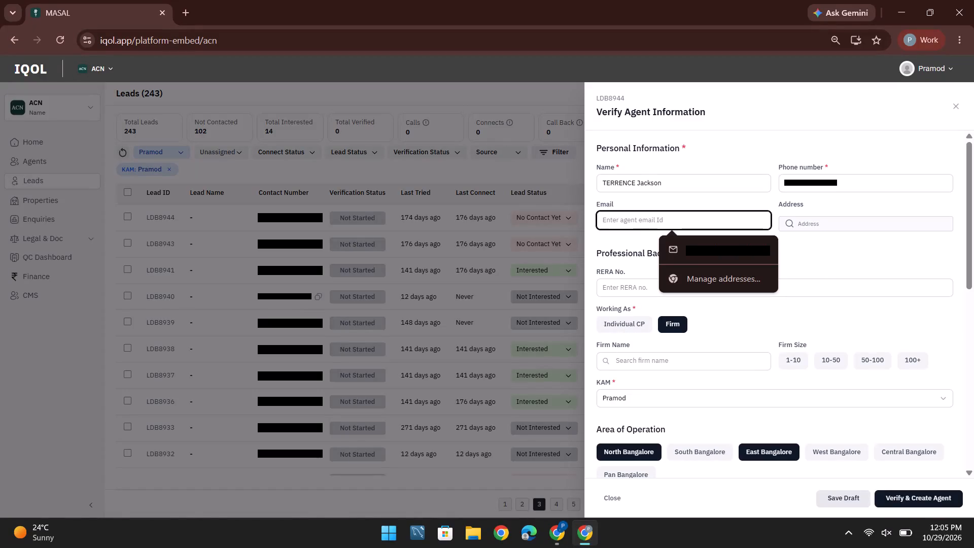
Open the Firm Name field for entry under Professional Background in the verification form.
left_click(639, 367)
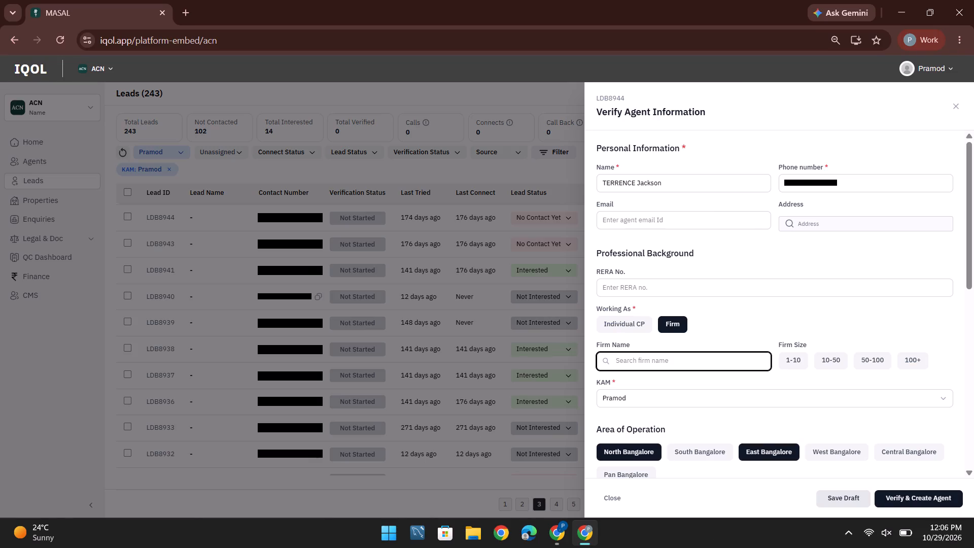
Copy the agent's number from the Phone number field under Personal Information in the verification form.
left_click_drag(797, 187, 842, 191)
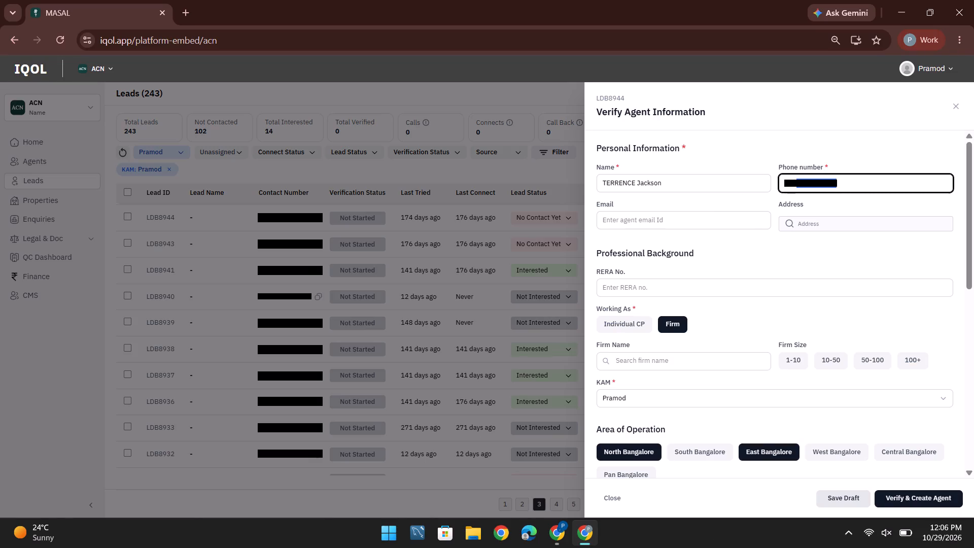
key("ctrl+c")
Open a new browser tab and start entering a web address beginning with "w".
left_click(185, 0)
left_click(206, 40)
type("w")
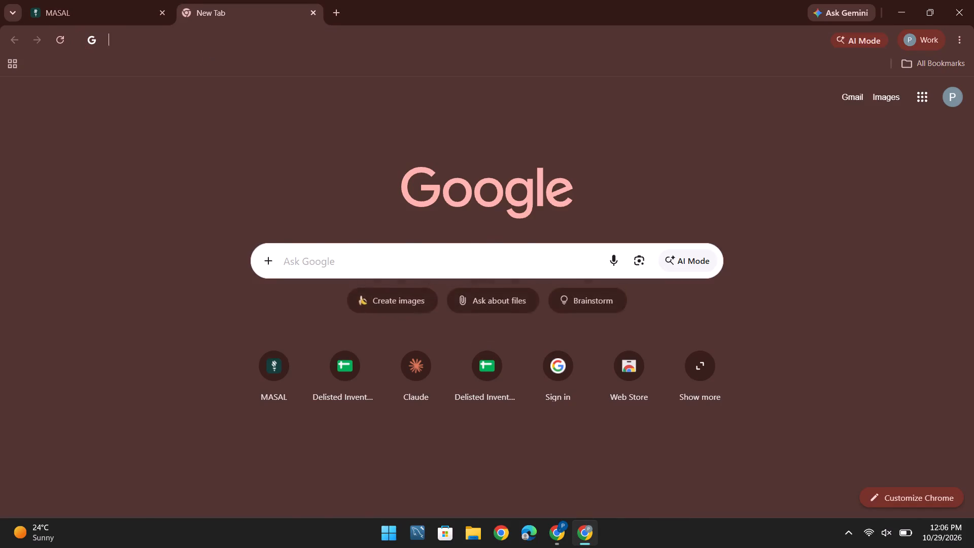